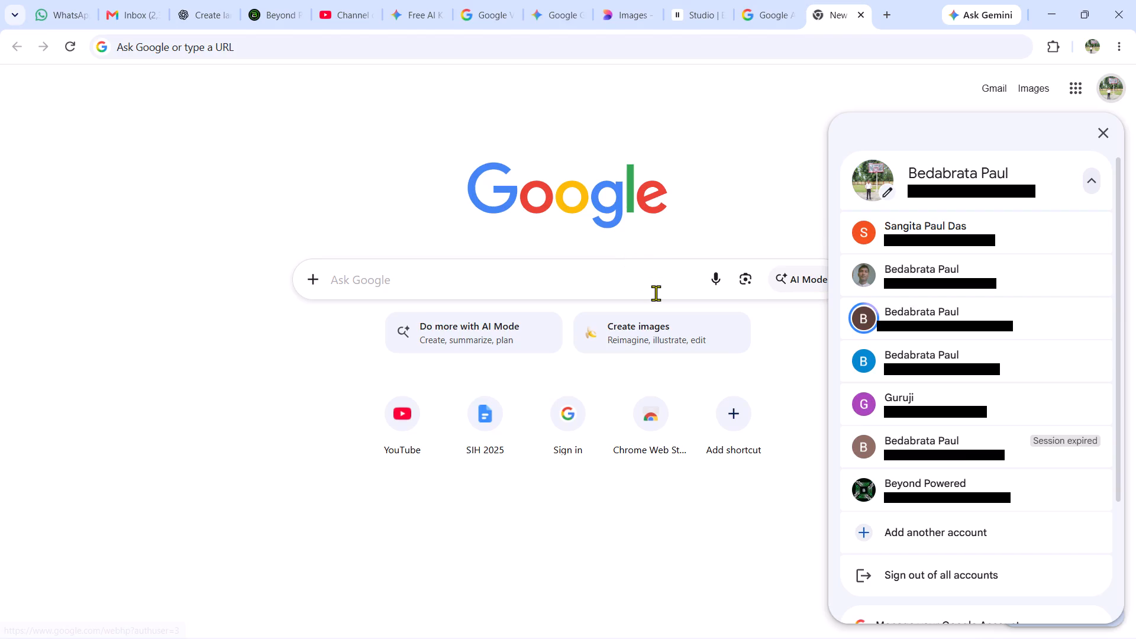
click(560, 277)
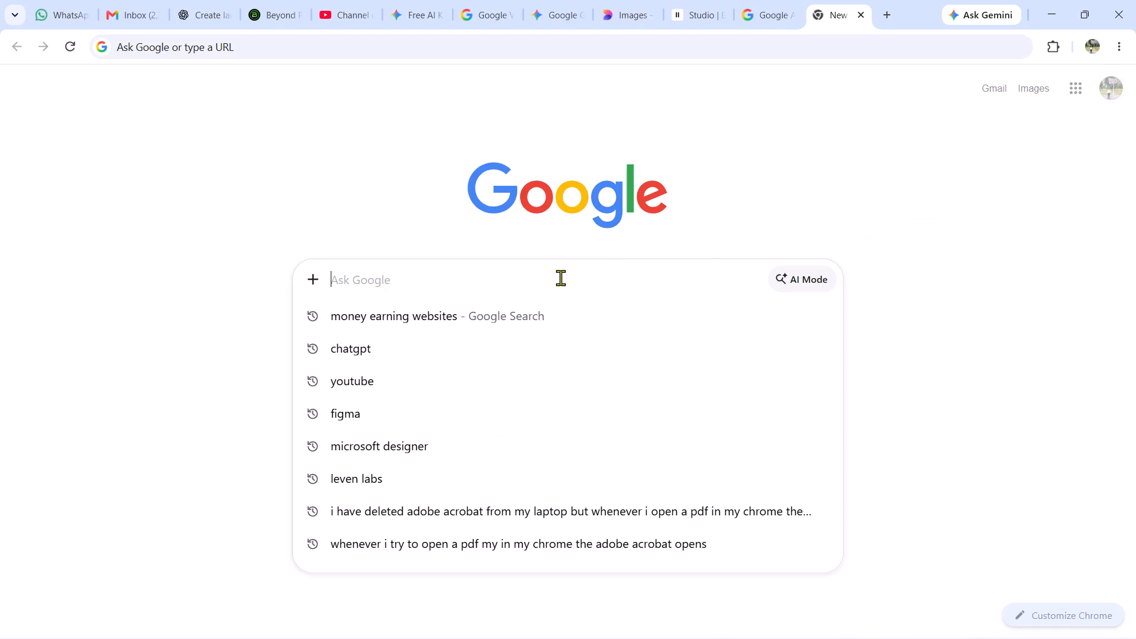
click(944, 293)
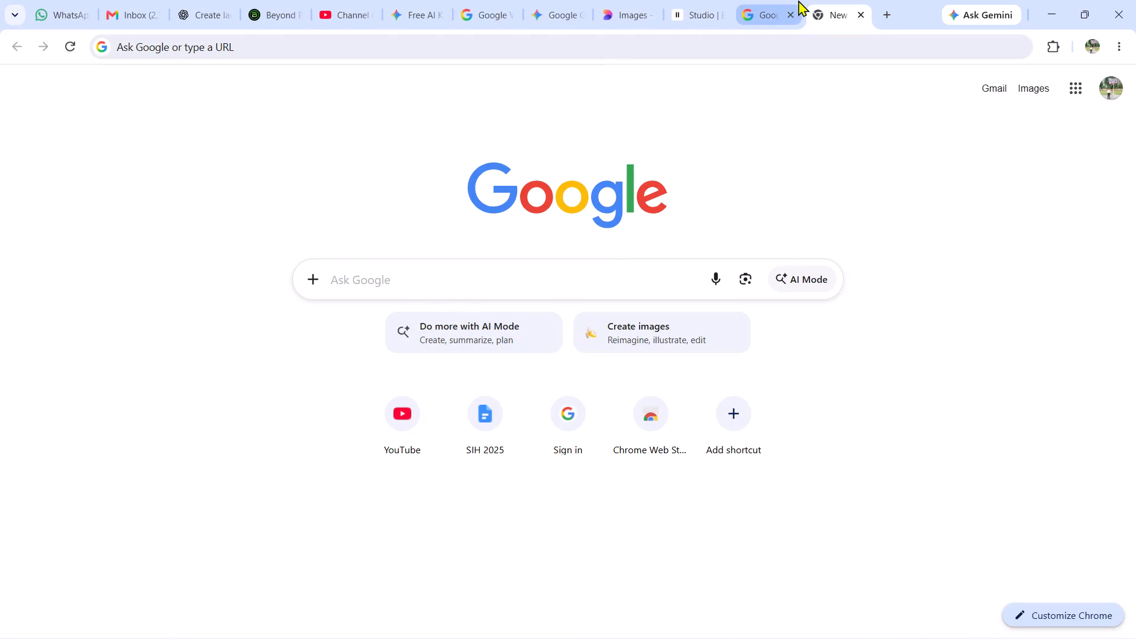
Start the Google AdSense sign-up from the "Three steps to get started" section of its start page.
click(763, 1)
scroll(459, 467, down, 1)
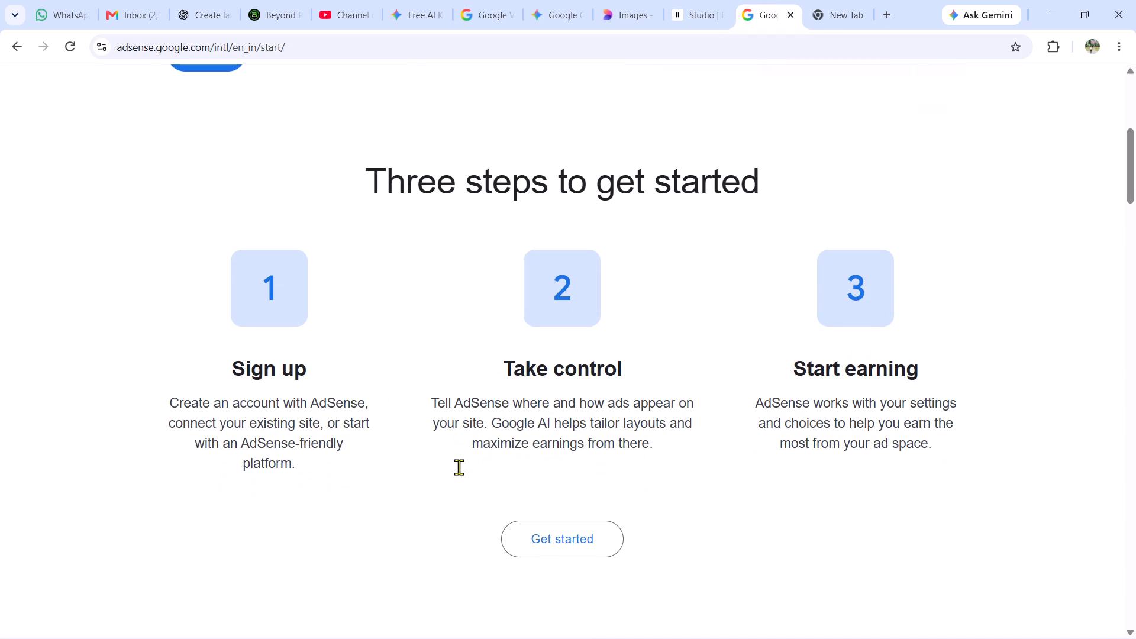
scroll(459, 467, down, 1)
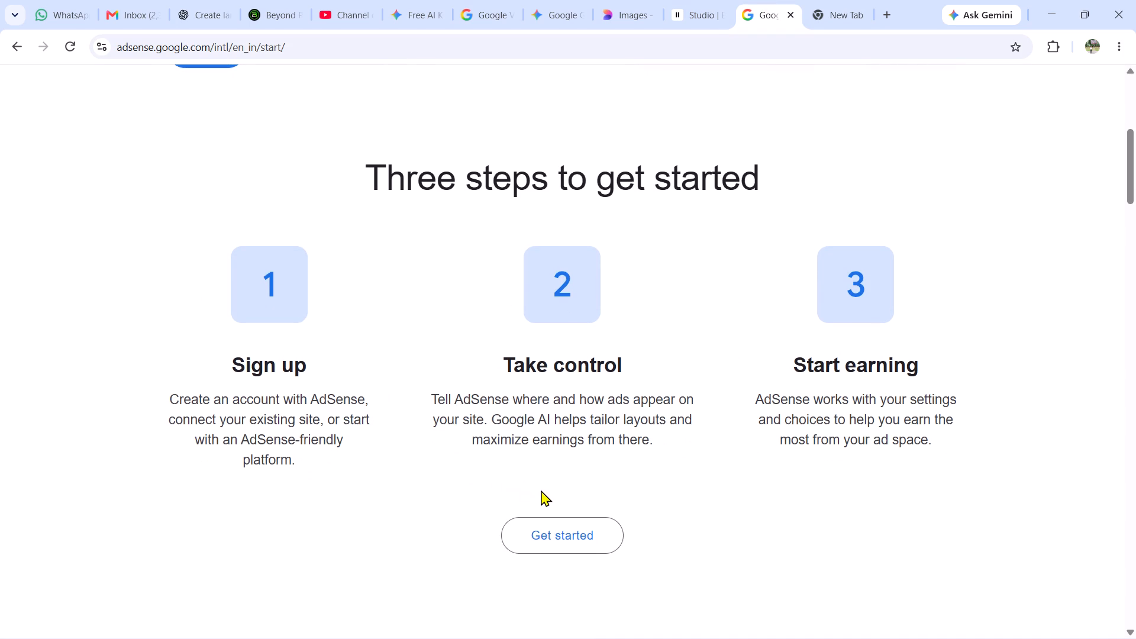
click(561, 530)
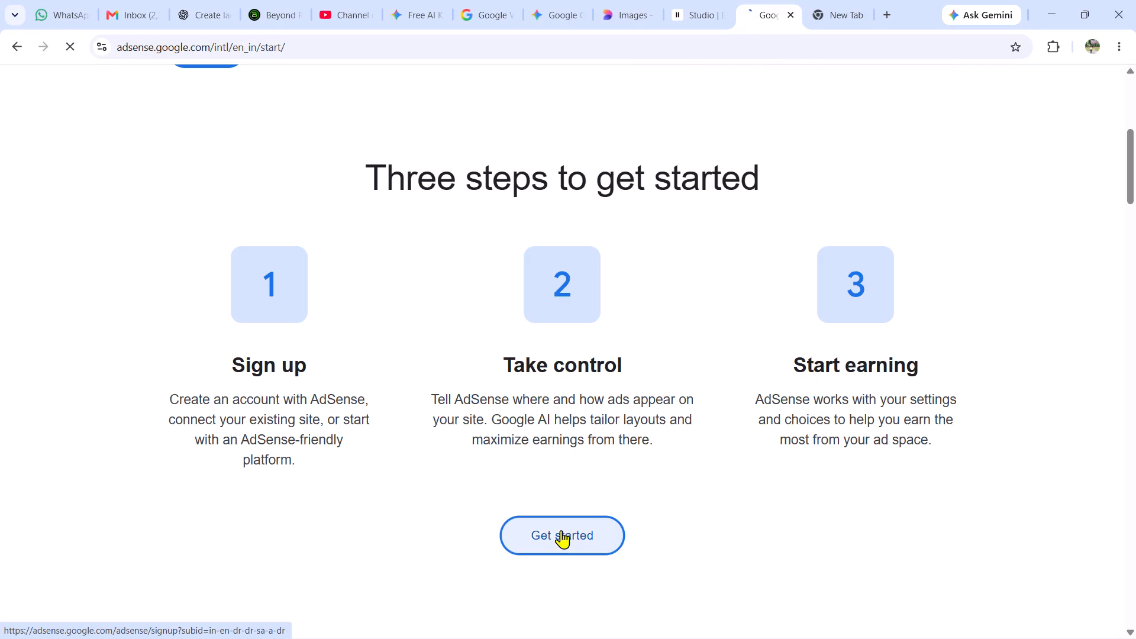
scroll(561, 530, up, 3)
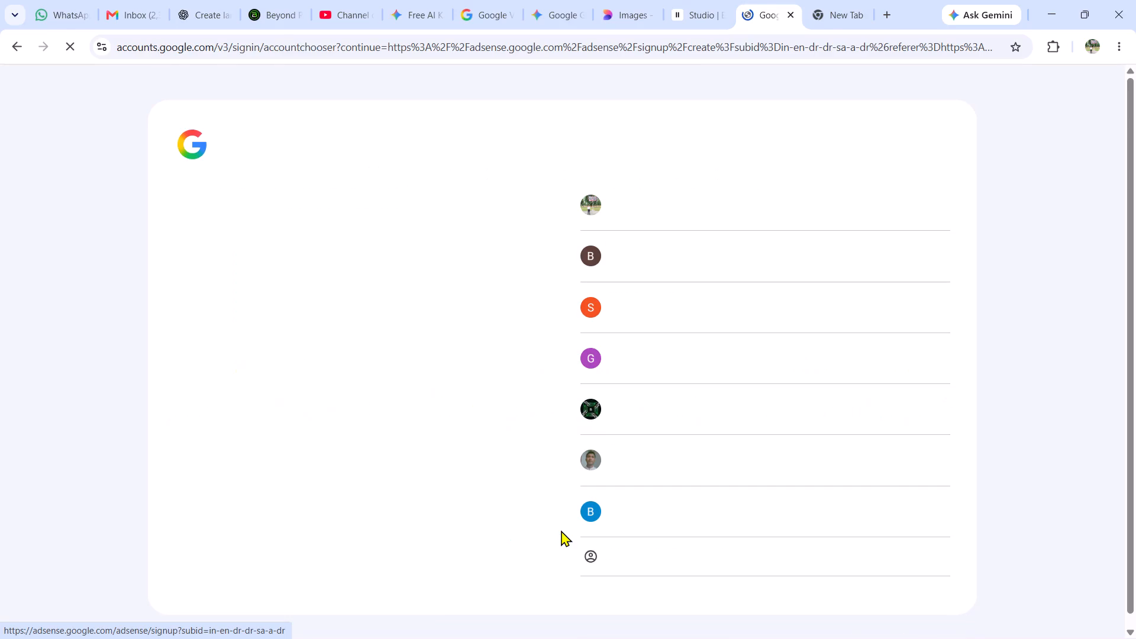
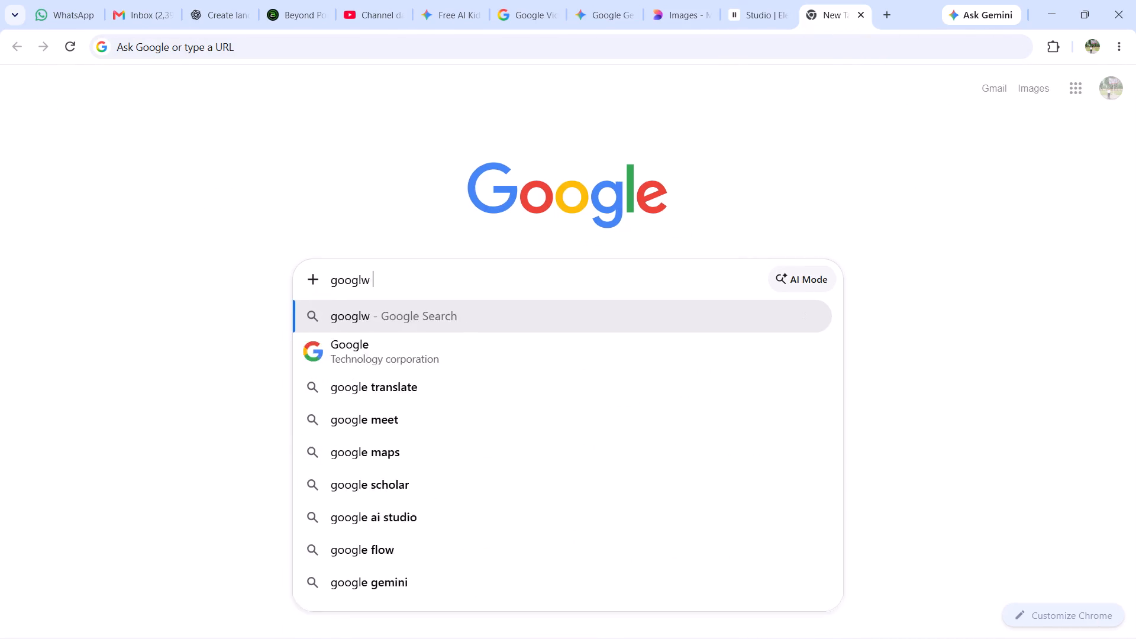
Search Google for "google ad earning" and open the Google AdSense site from the results.
key(BackSpace)
key(BackSpace)
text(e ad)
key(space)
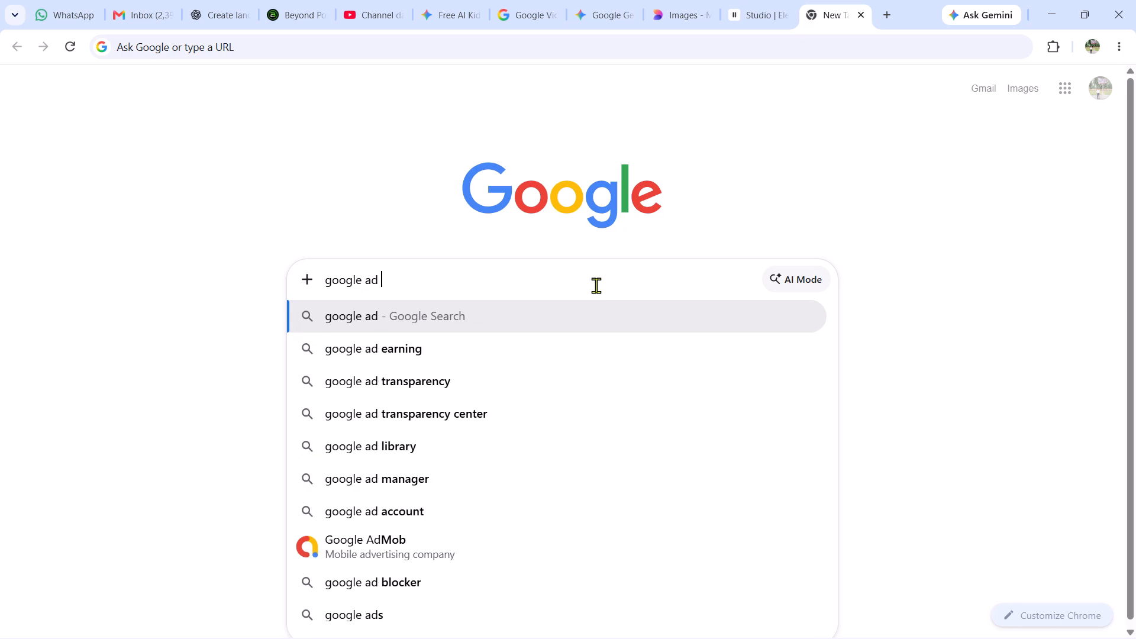
click(521, 343)
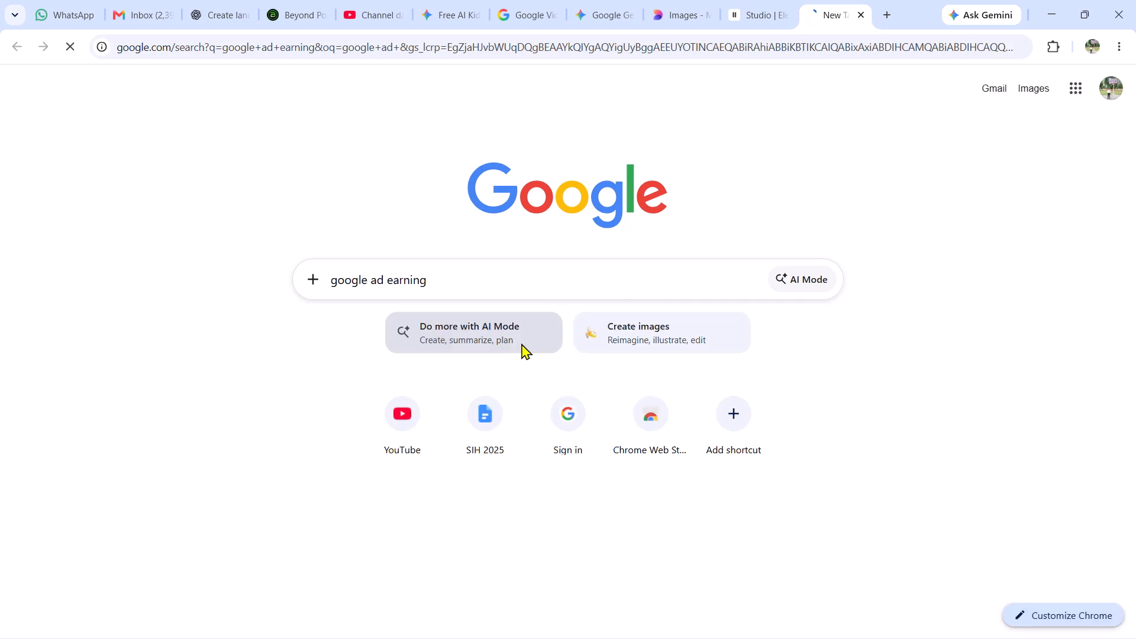
drag(467, 248, 467, 236)
click(467, 236)
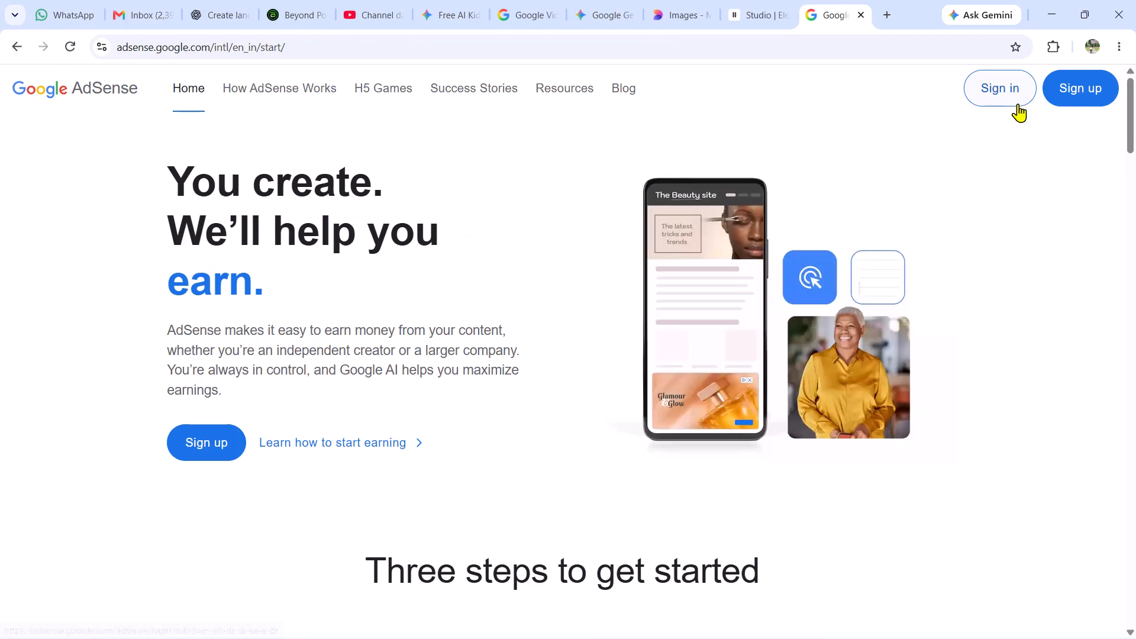
Start the Google AdSense sign-up and choose the Beyond Powered account for it.
click(1082, 101)
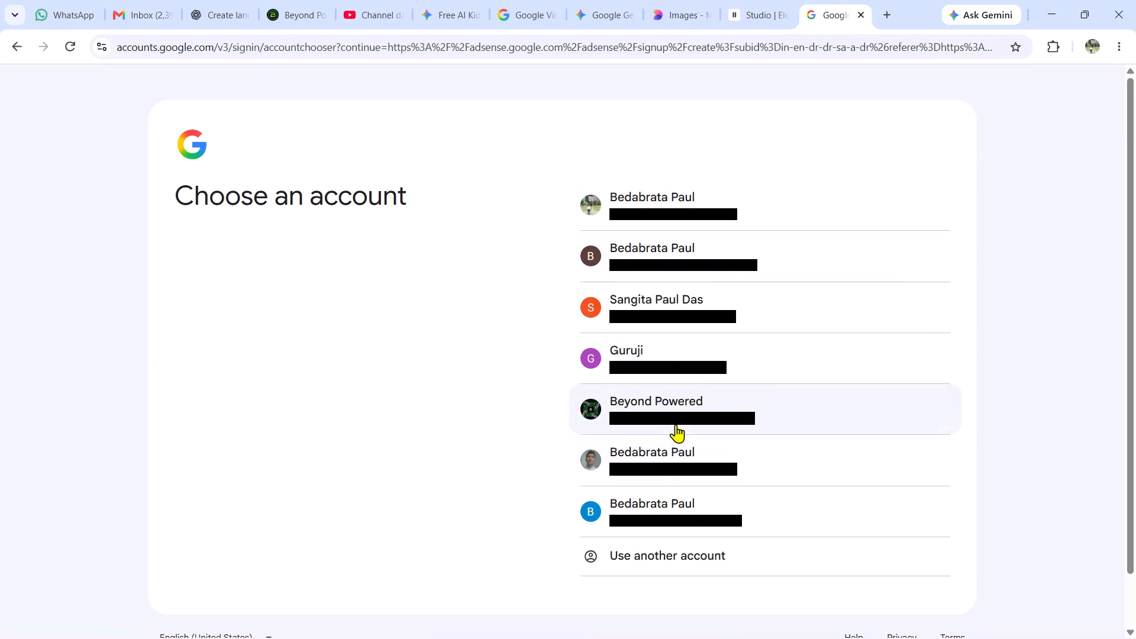
click(677, 419)
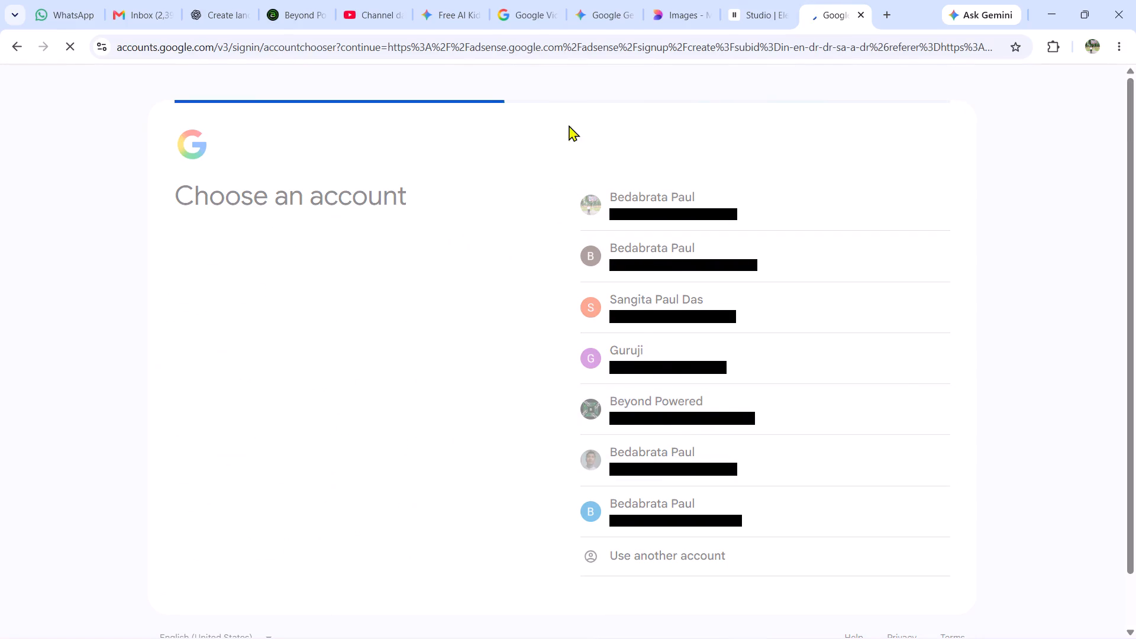
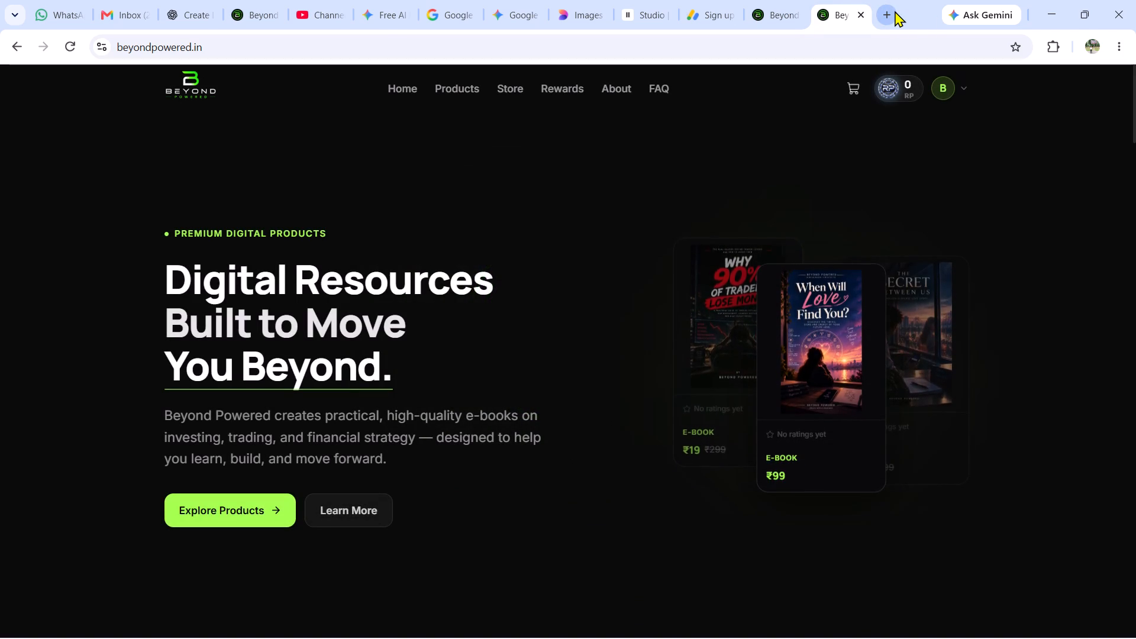
Open a blank new tab and go back to the Beyond Powered home page to select its web address.
click(895, 11)
click(782, 3)
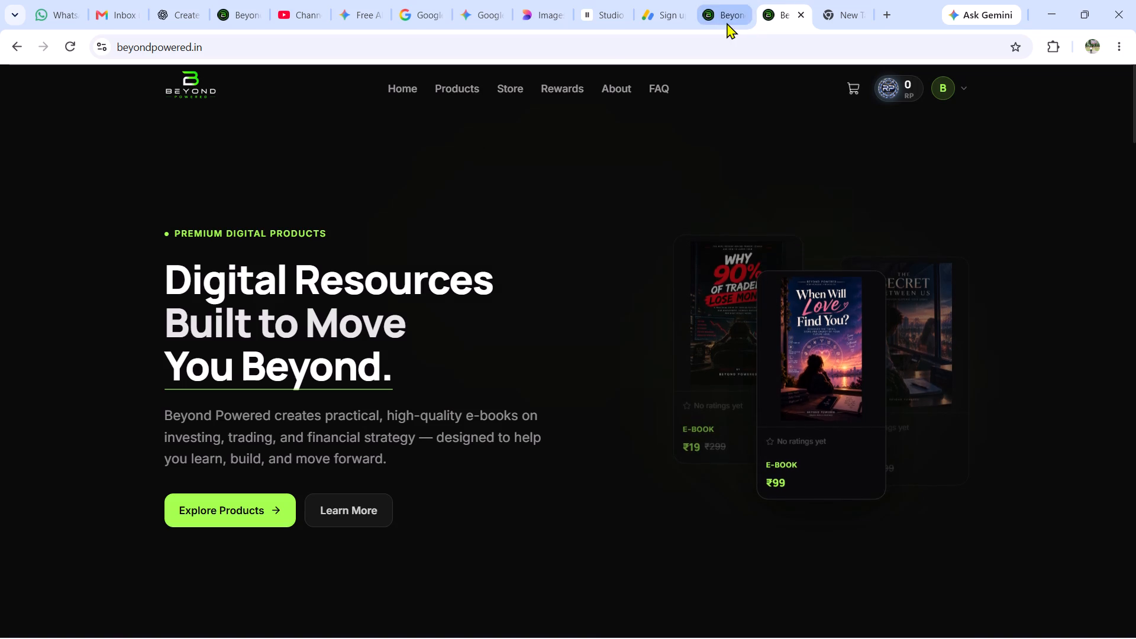
click(605, 49)
click(605, 49)
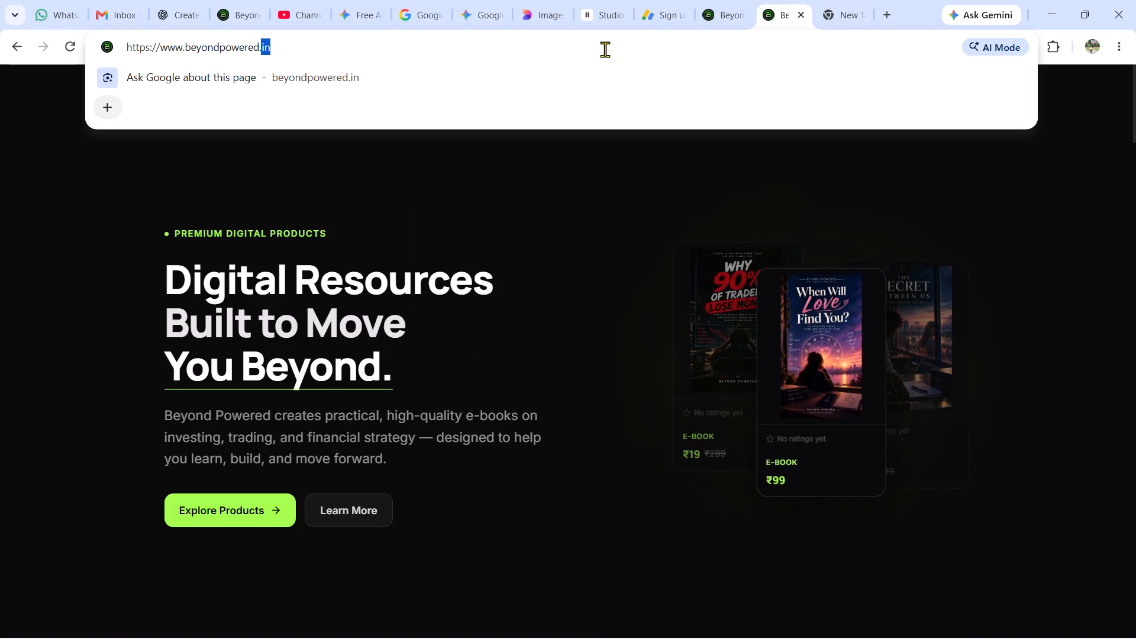
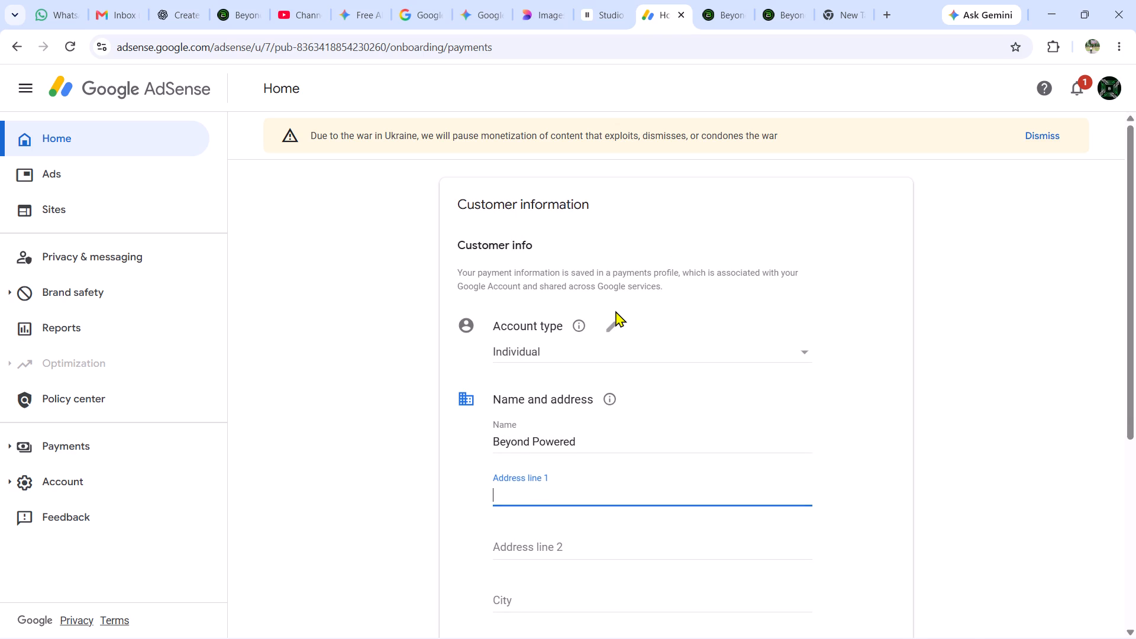
Choose Individual as the account type in the customer information form.
click(569, 356)
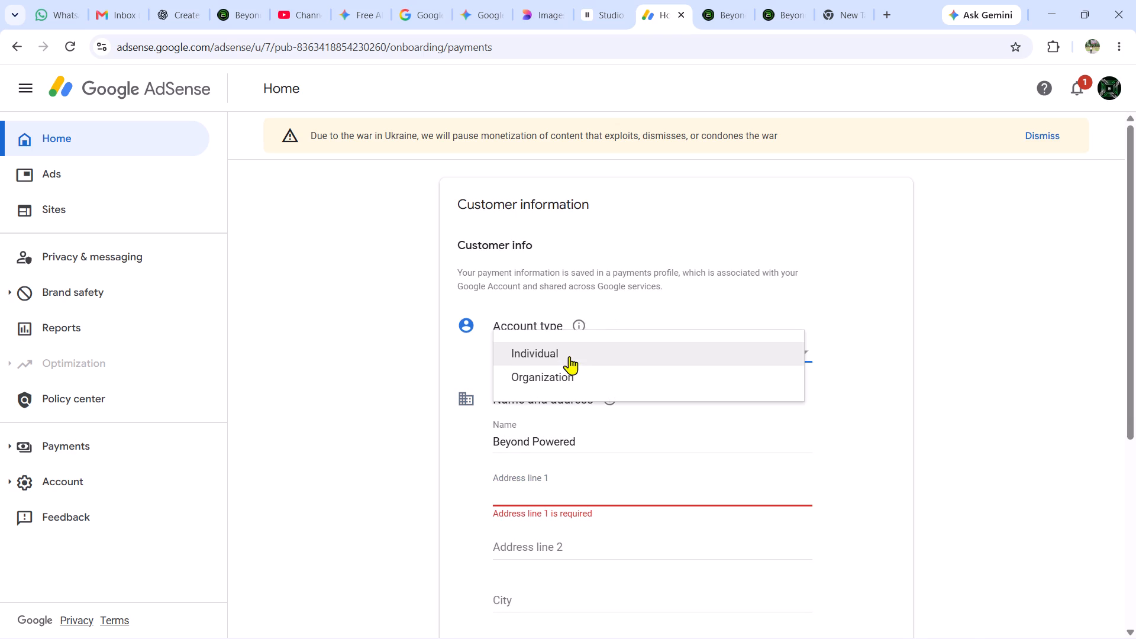
click(569, 356)
Enter the street part of the address in Address line 1, leaving the insertion point at its start.
scroll(559, 411, down, 2)
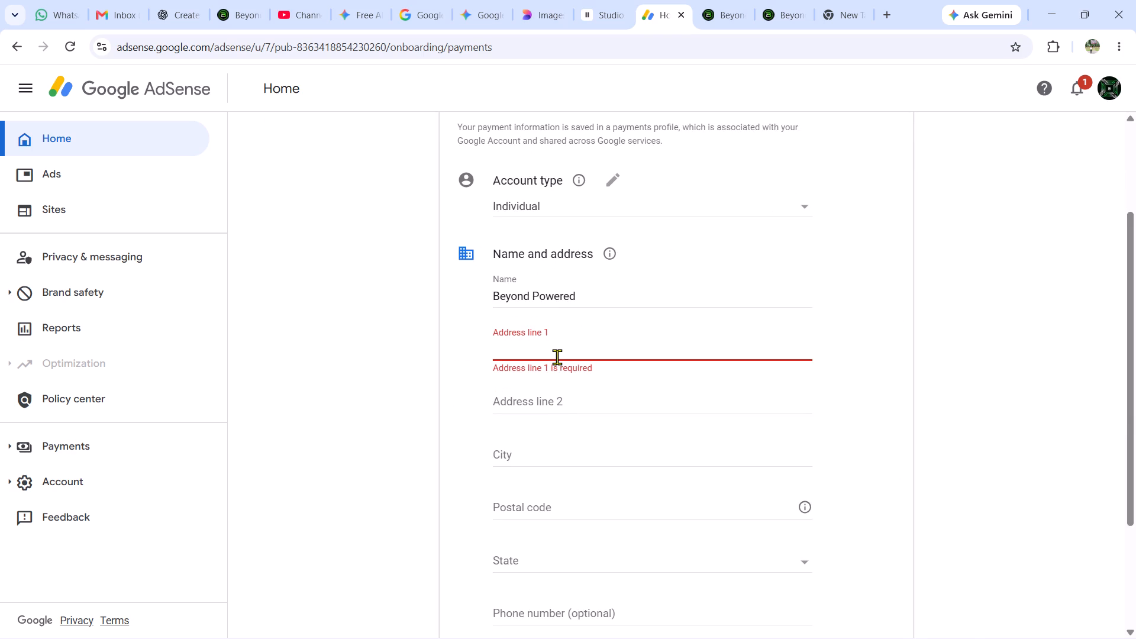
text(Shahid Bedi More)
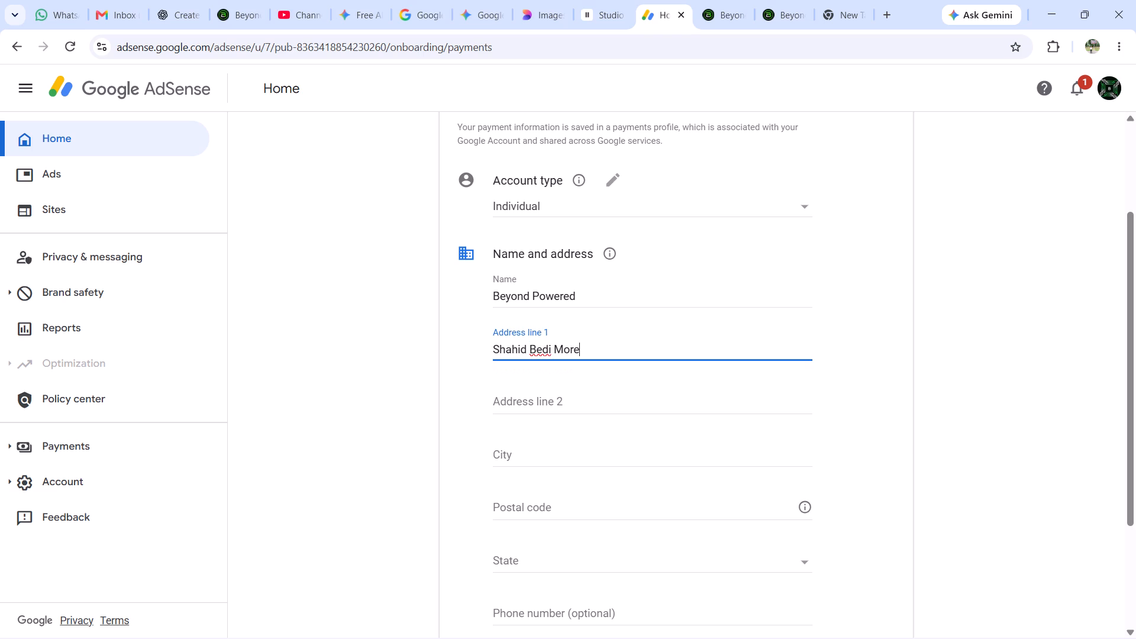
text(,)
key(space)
click(496, 348)
key(Left)
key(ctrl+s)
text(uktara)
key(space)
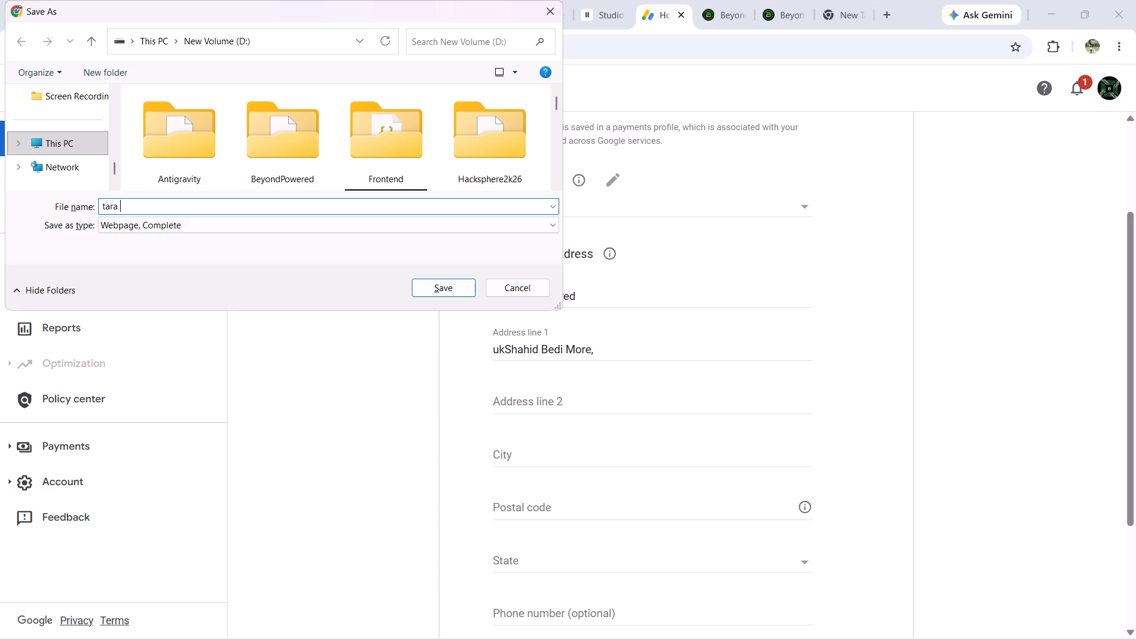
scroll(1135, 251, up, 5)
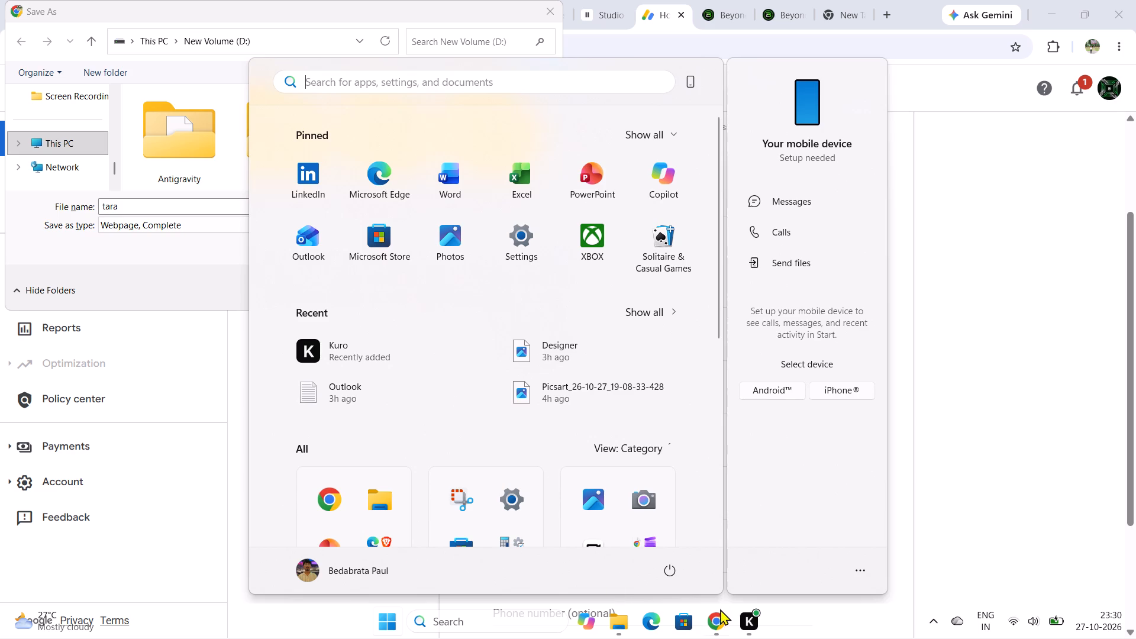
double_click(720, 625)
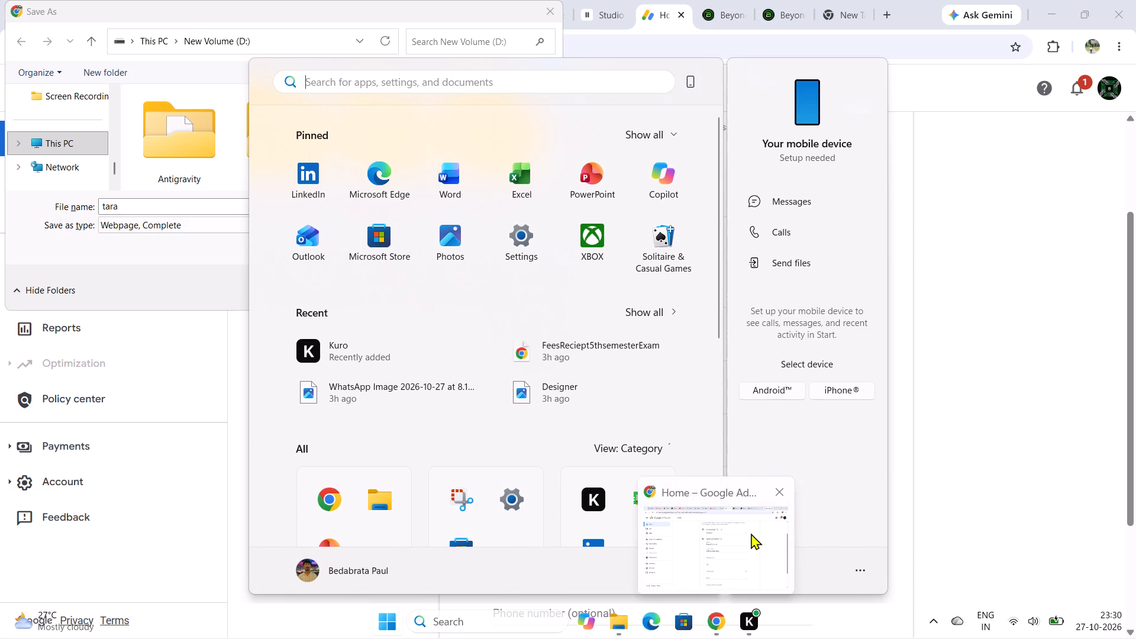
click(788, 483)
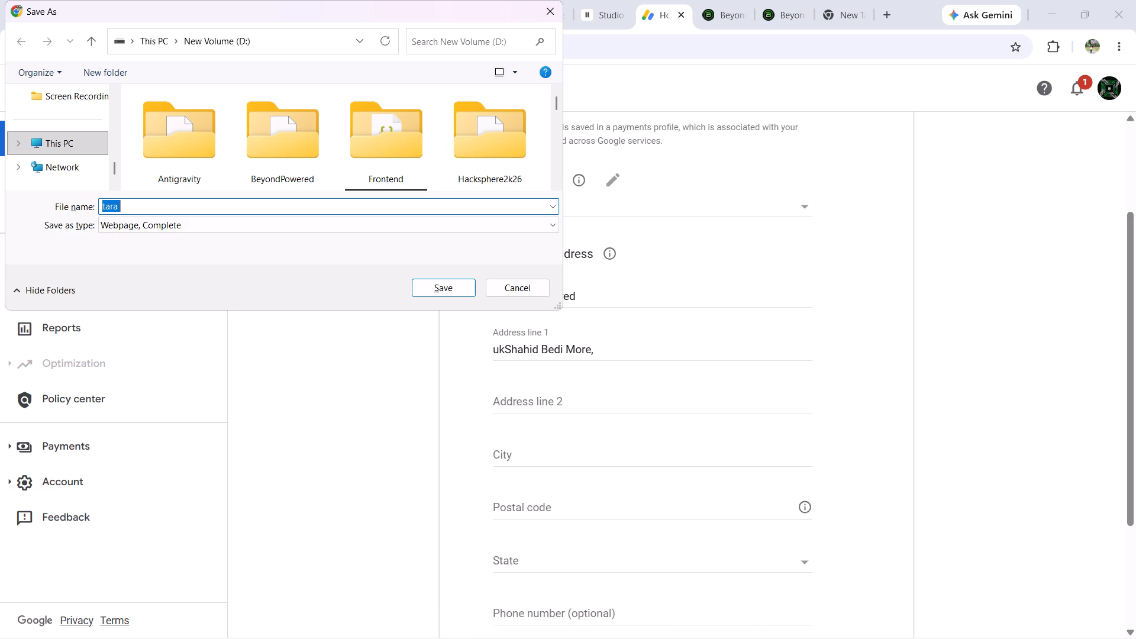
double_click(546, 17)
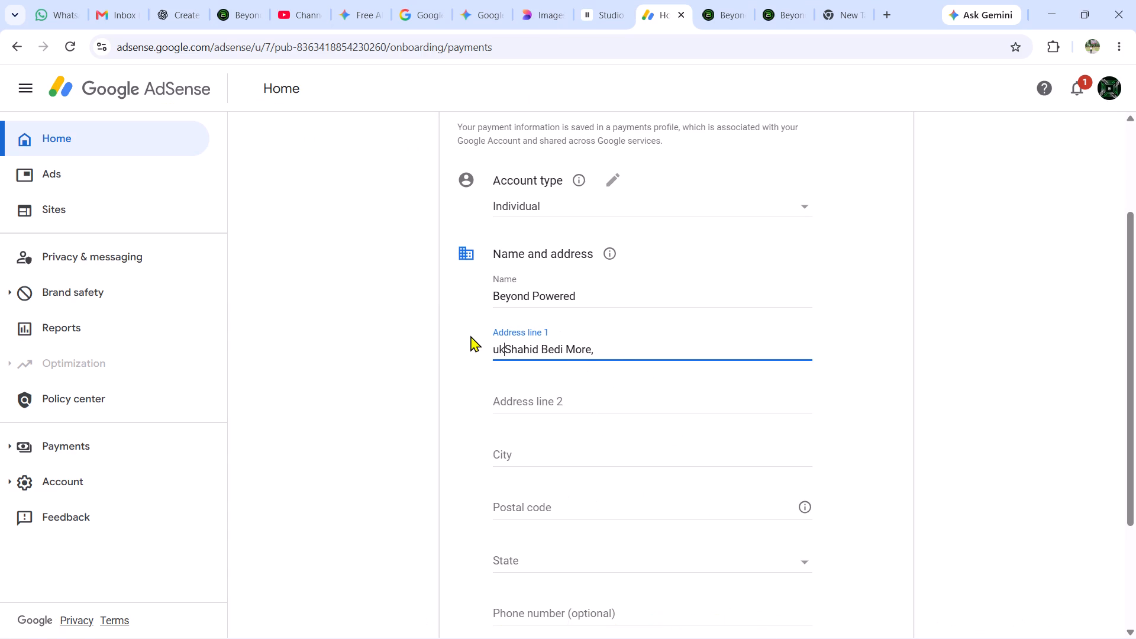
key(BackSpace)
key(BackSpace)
Complete Address line 1 with the apartment building's name before the street and the locality after it.
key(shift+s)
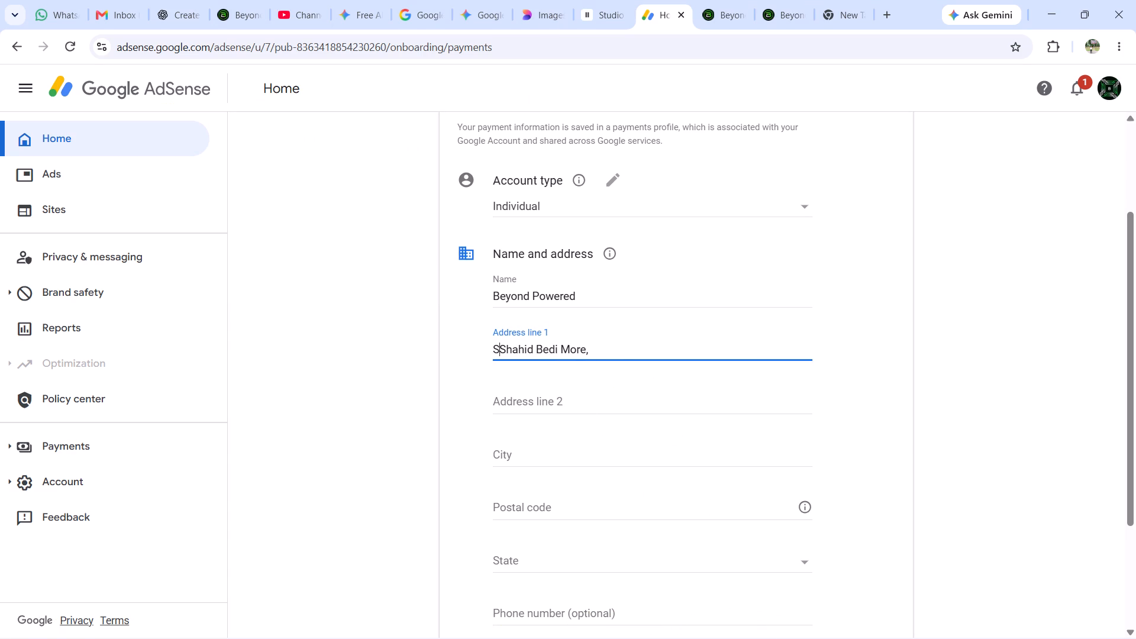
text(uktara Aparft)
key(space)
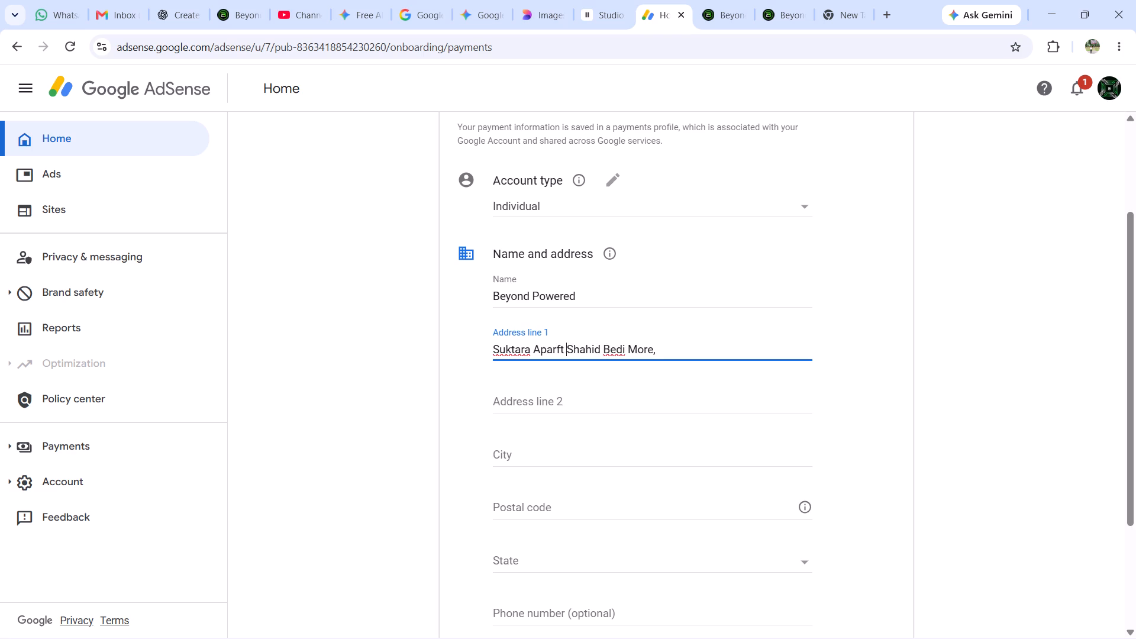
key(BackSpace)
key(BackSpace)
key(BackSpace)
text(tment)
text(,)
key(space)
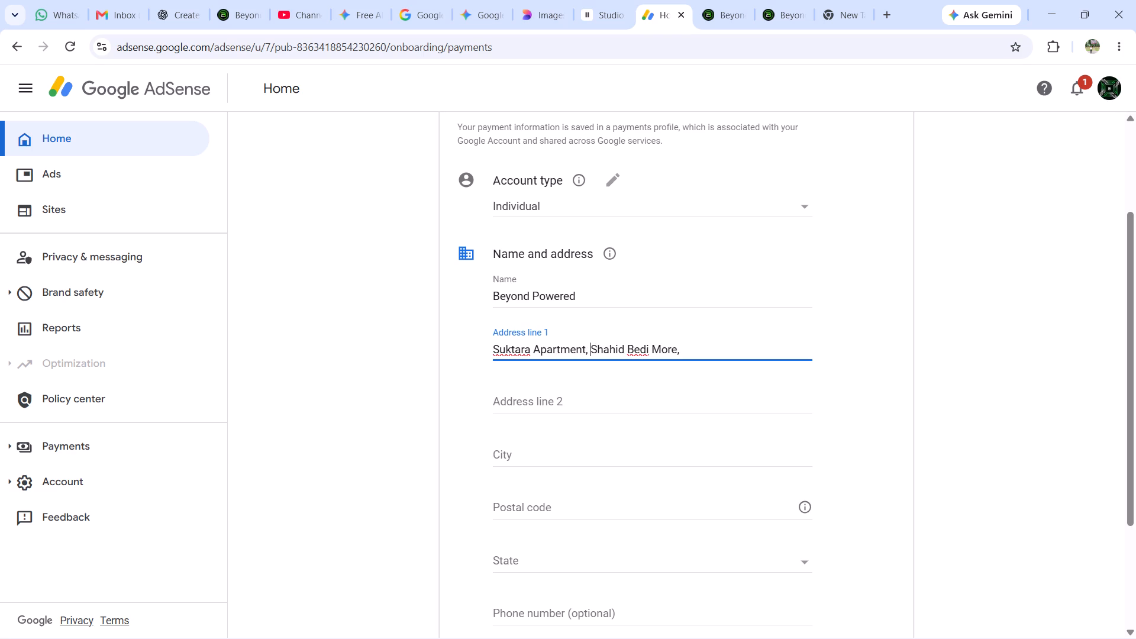
click(683, 338)
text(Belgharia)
Fill in Address line 2 with the city, state and postal code, separated by commas.
click(631, 411)
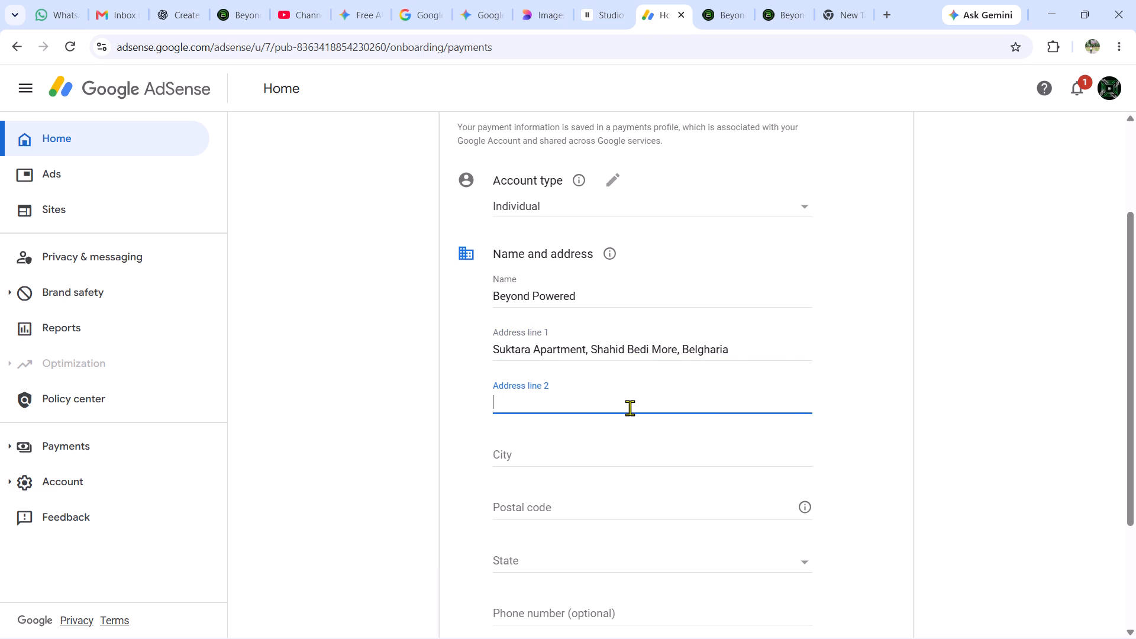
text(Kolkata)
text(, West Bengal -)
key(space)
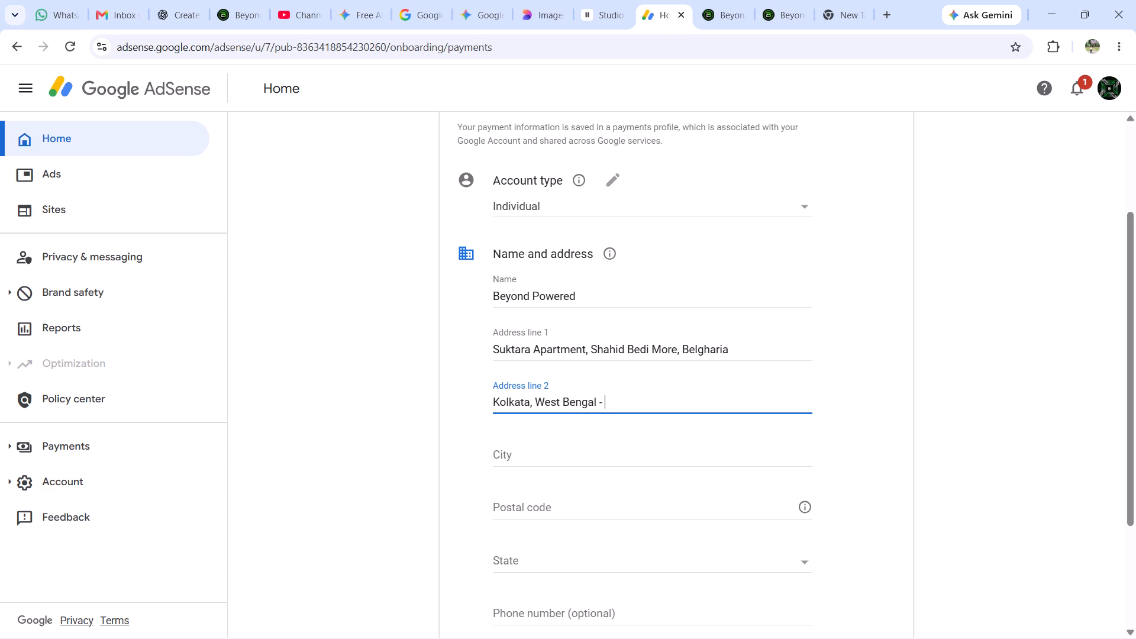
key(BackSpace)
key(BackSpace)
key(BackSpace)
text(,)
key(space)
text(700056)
Fill in the City and Postal code fields for the payment address.
click(535, 452)
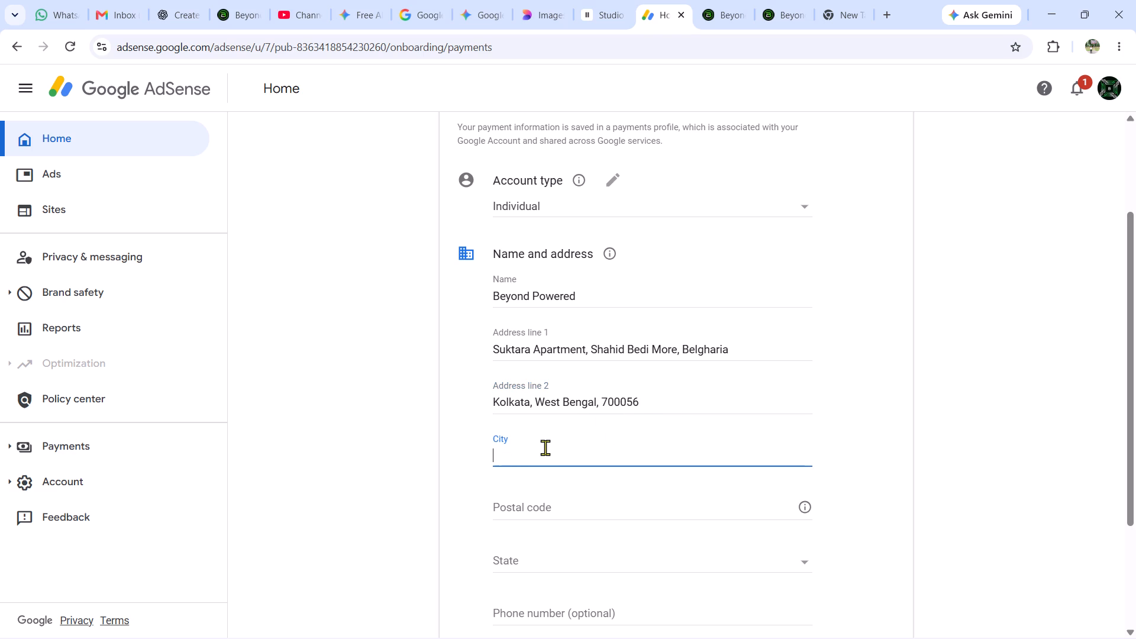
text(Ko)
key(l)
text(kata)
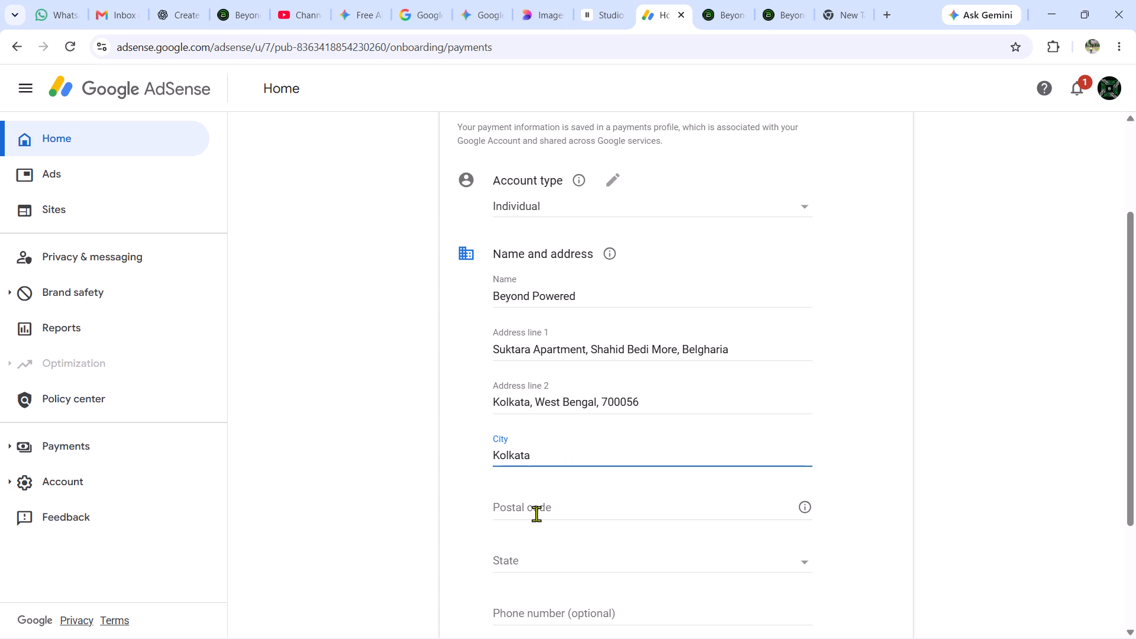
click(536, 514)
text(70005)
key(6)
Select the address's state in the State field.
scroll(545, 498, down, 3)
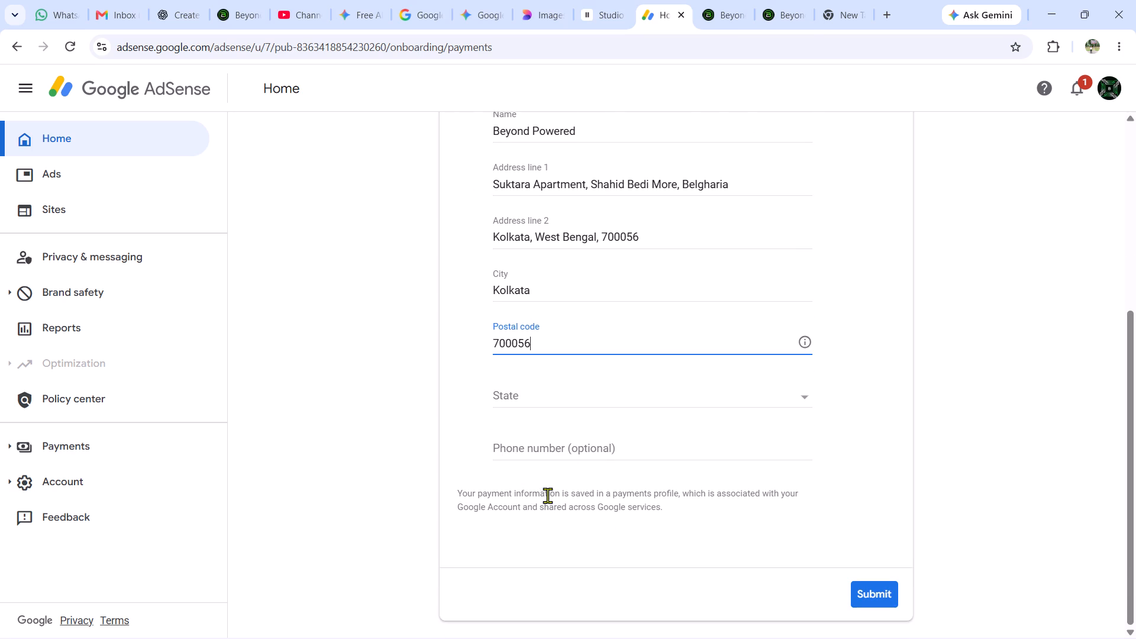
click(617, 383)
click(612, 394)
scroll(585, 502, down, 5)
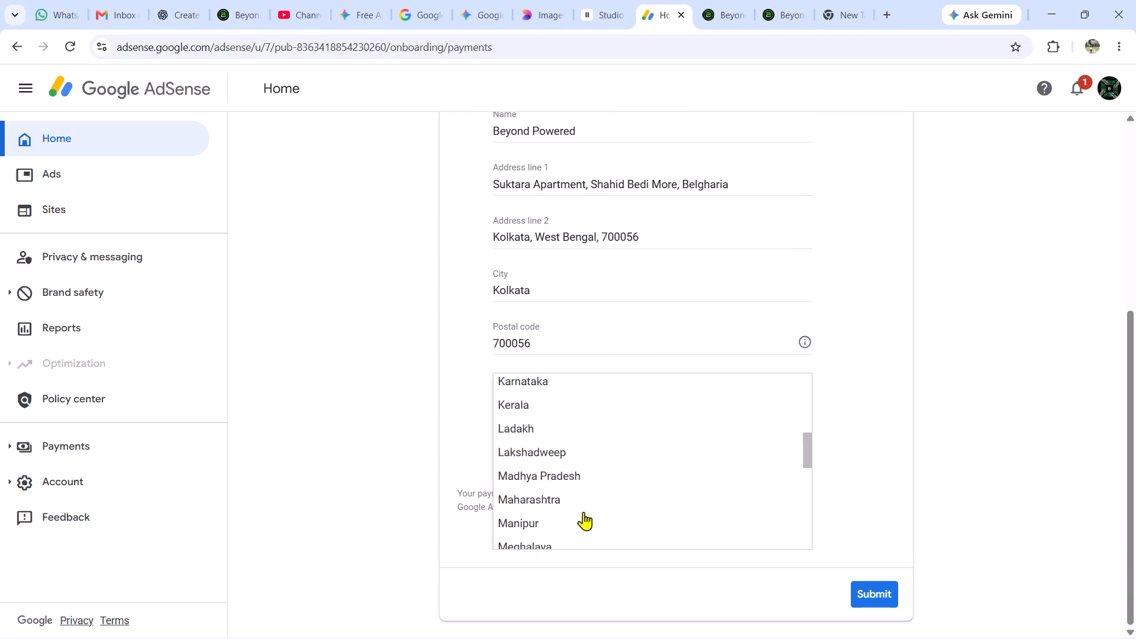
scroll(583, 512, down, 9)
click(544, 524)
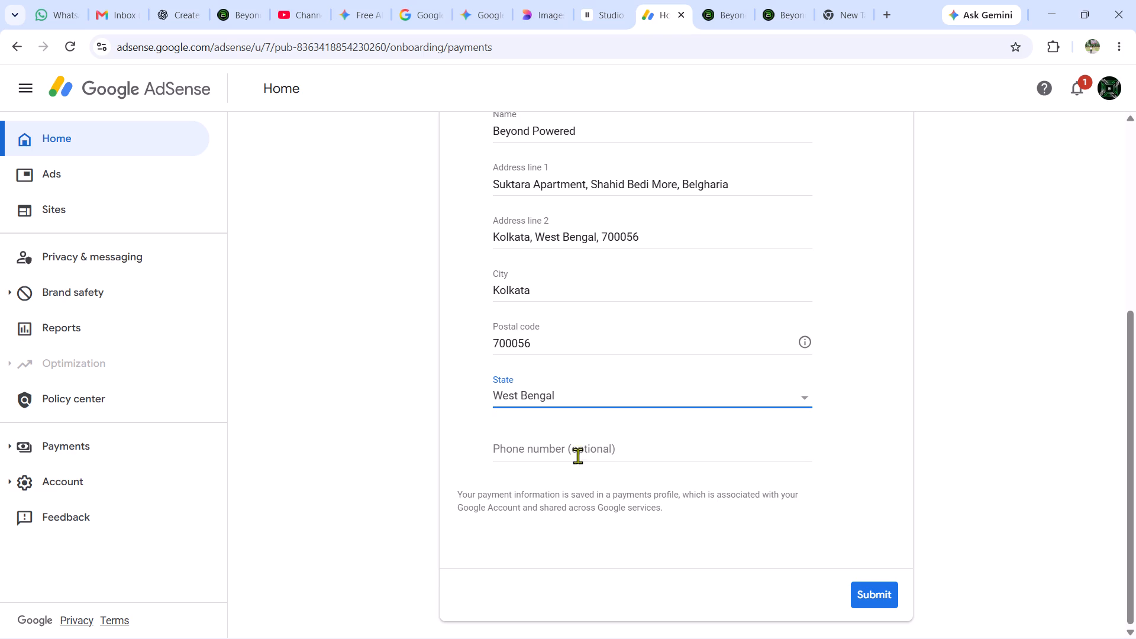
Check the completed customer information and submit it, leaving the optional phone number blank.
scroll(798, 473, up, 4)
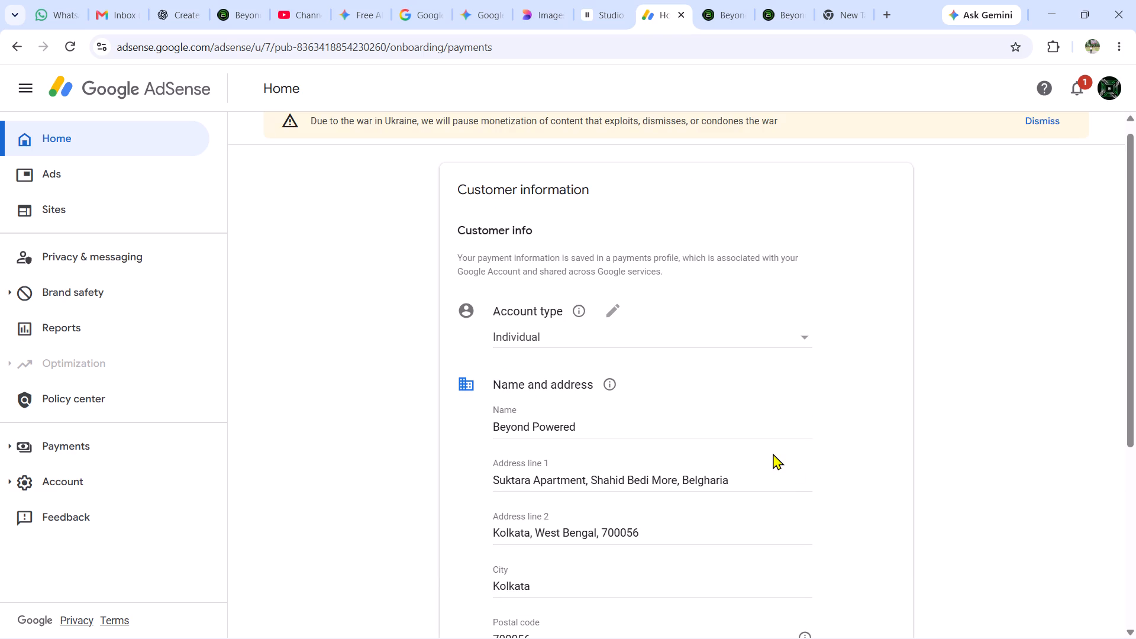
scroll(773, 453, down, 4)
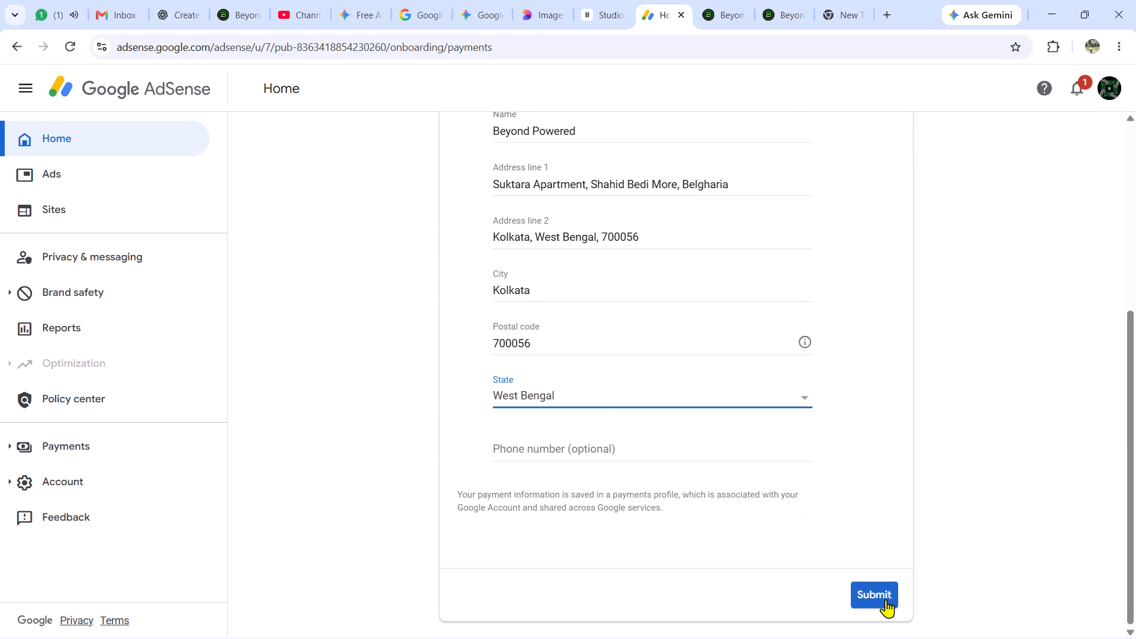
click(876, 595)
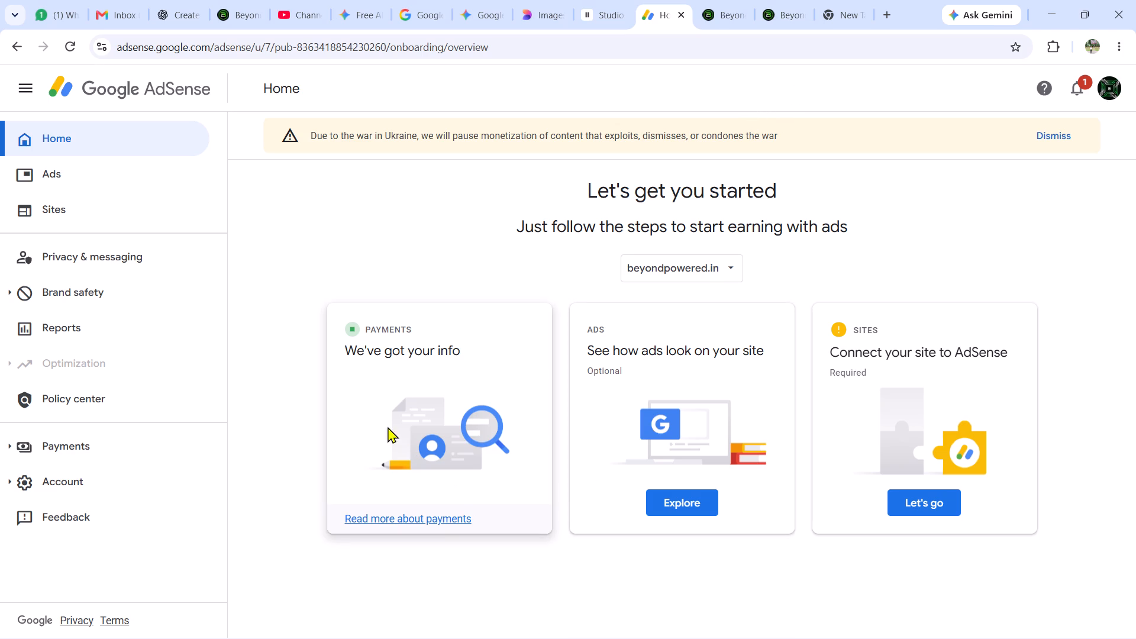
Open the optional ad preview to explore how ads look on the beyondpowered.in site.
double_click(680, 497)
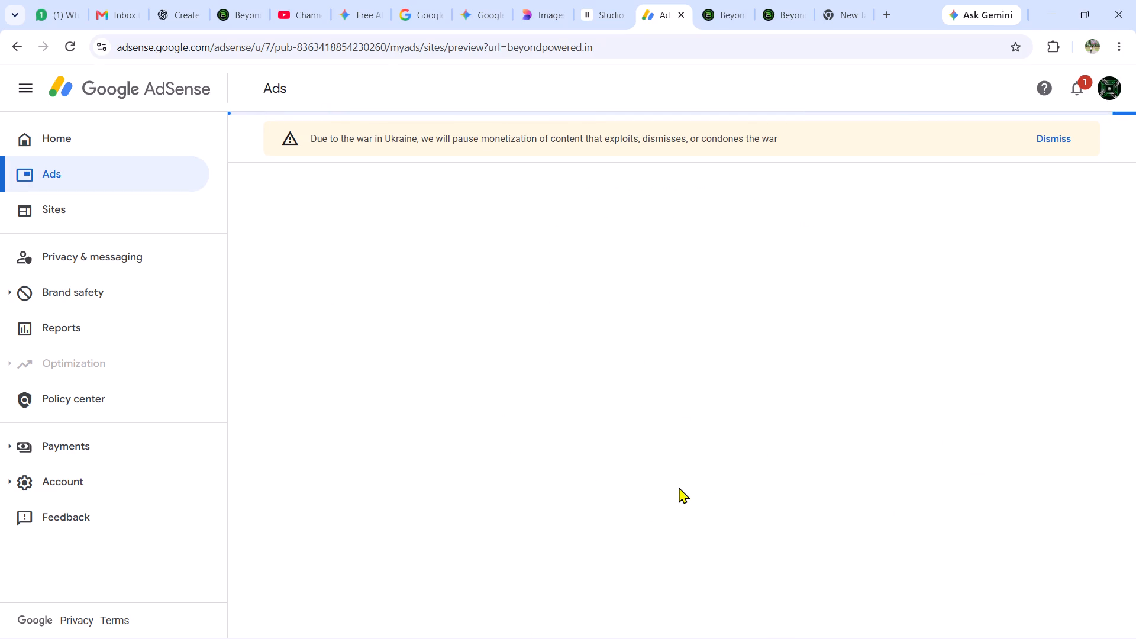
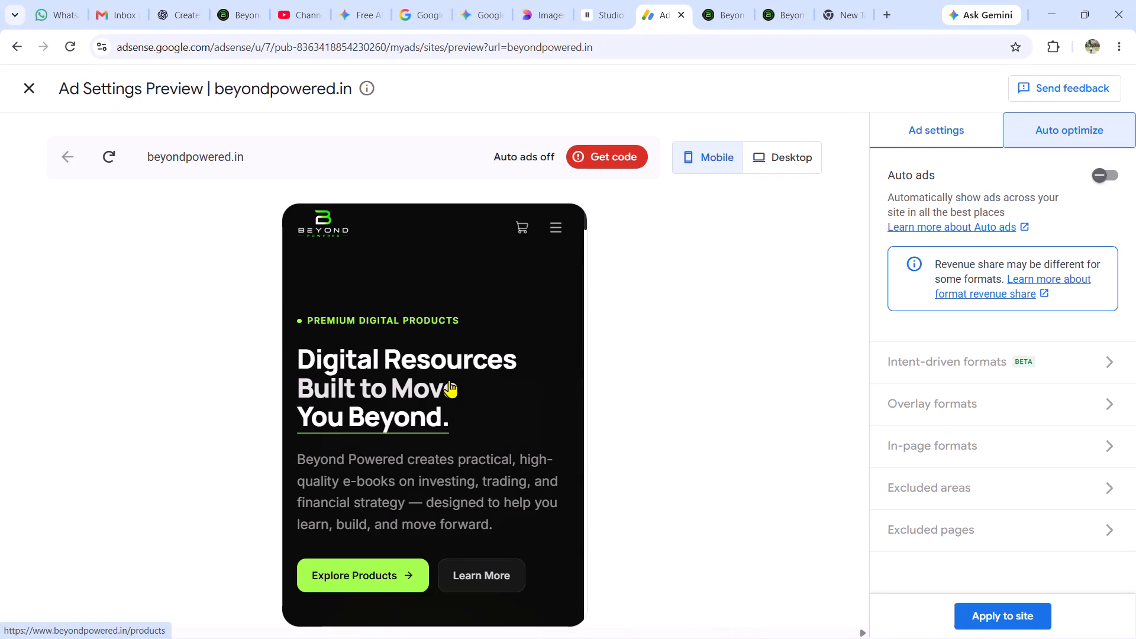
scroll(449, 380, up, 1)
scroll(460, 371, down, 6)
scroll(473, 355, up, 1)
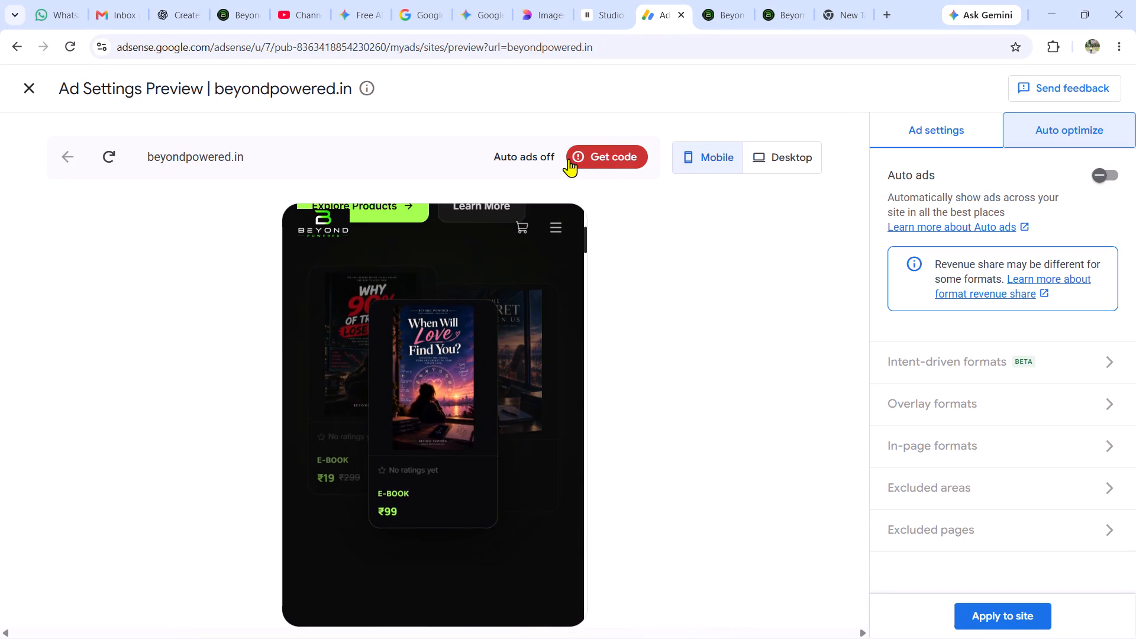
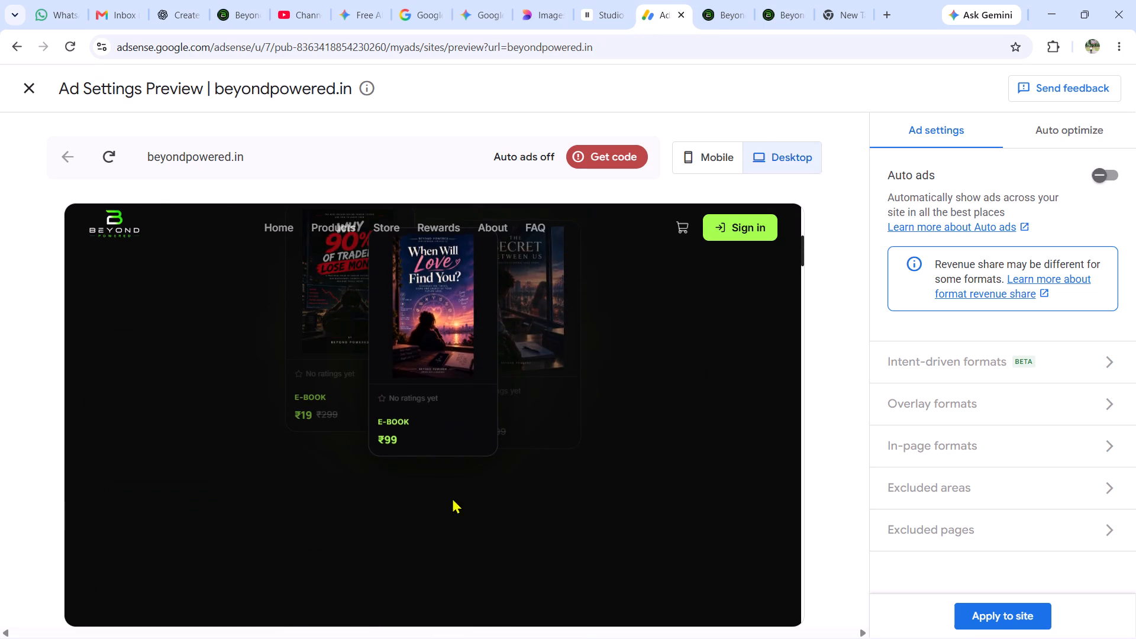
Look through the desktop ad settings preview of the beyondpowered.in home page.
scroll(653, 418, down, 6)
scroll(715, 419, down, 6)
scroll(737, 432, up, 6)
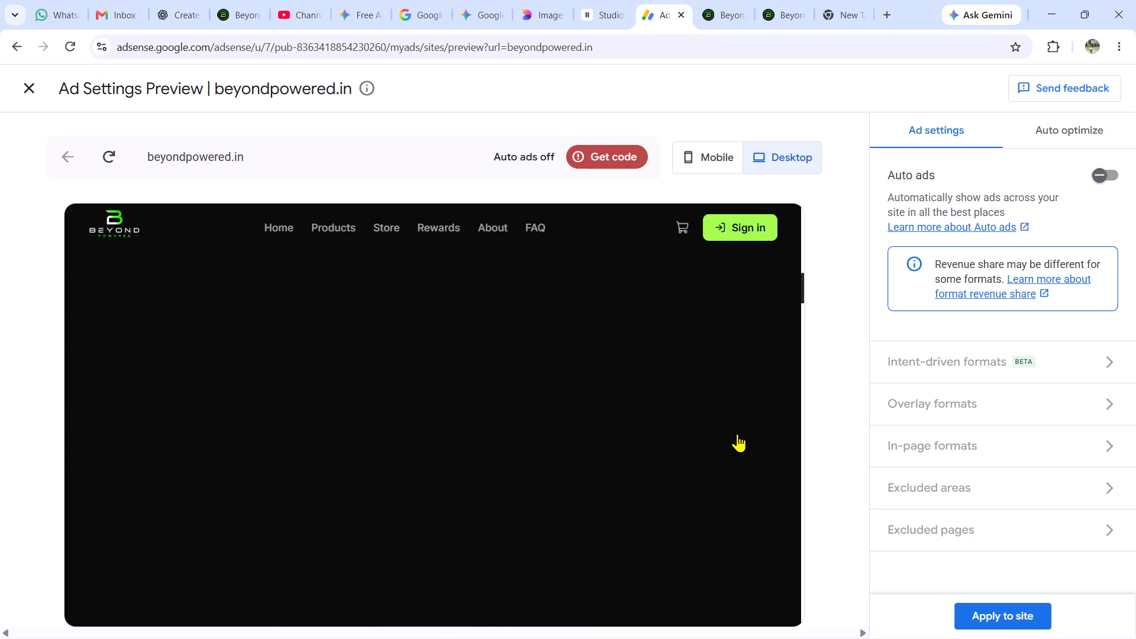
scroll(737, 434, up, 17)
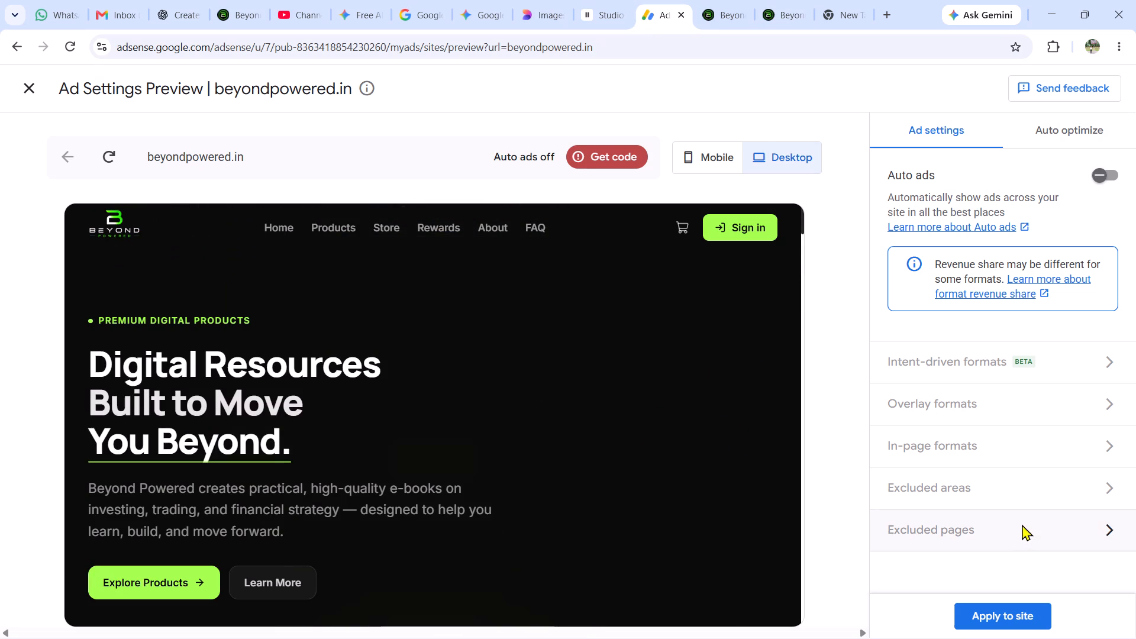
scroll(1020, 520, down, 6)
Turn on Auto ads for beyondpowered.in.
click(1105, 170)
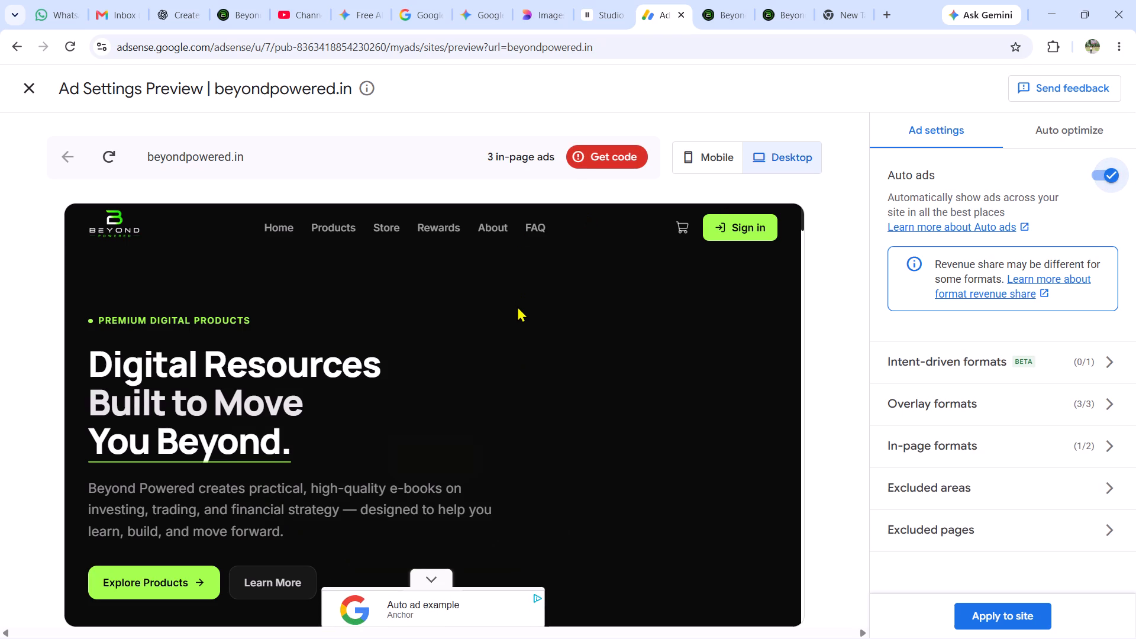
Preview the Auto ads placements on the site in the desktop view and in the mobile view.
scroll(515, 295, down, 4)
scroll(515, 295, up, 5)
click(696, 160)
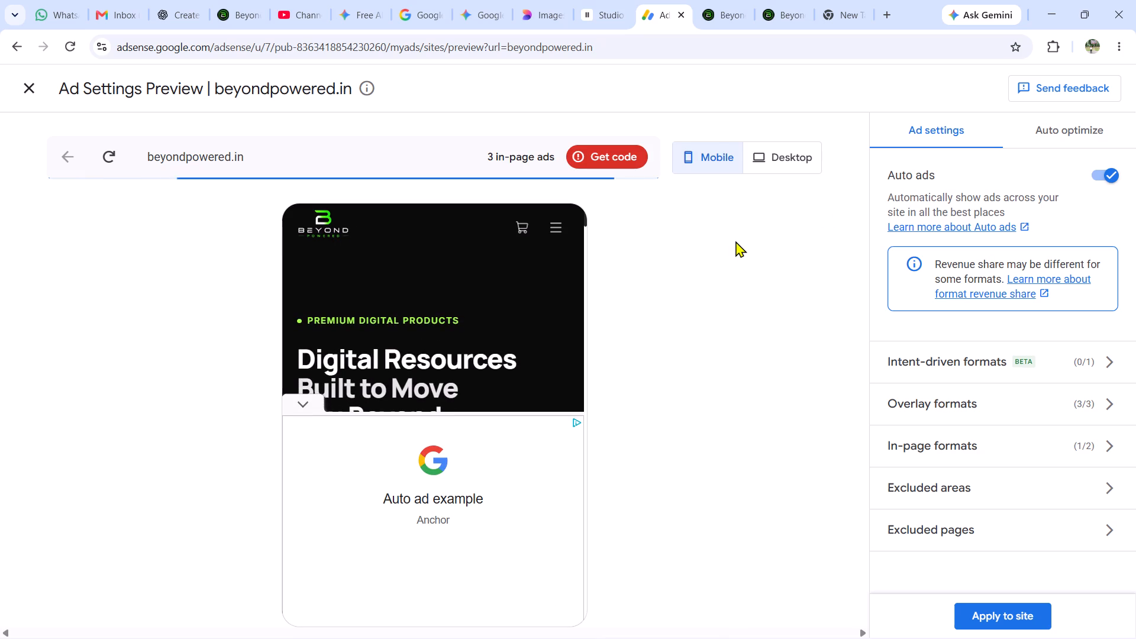
scroll(479, 438, down, 4)
scroll(479, 437, up, 9)
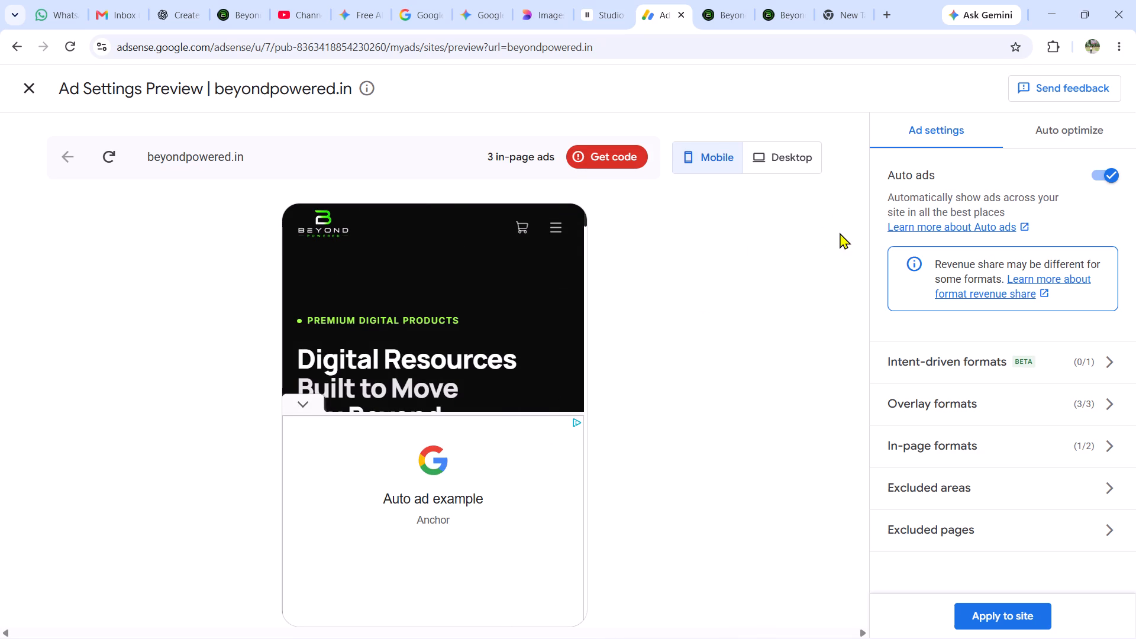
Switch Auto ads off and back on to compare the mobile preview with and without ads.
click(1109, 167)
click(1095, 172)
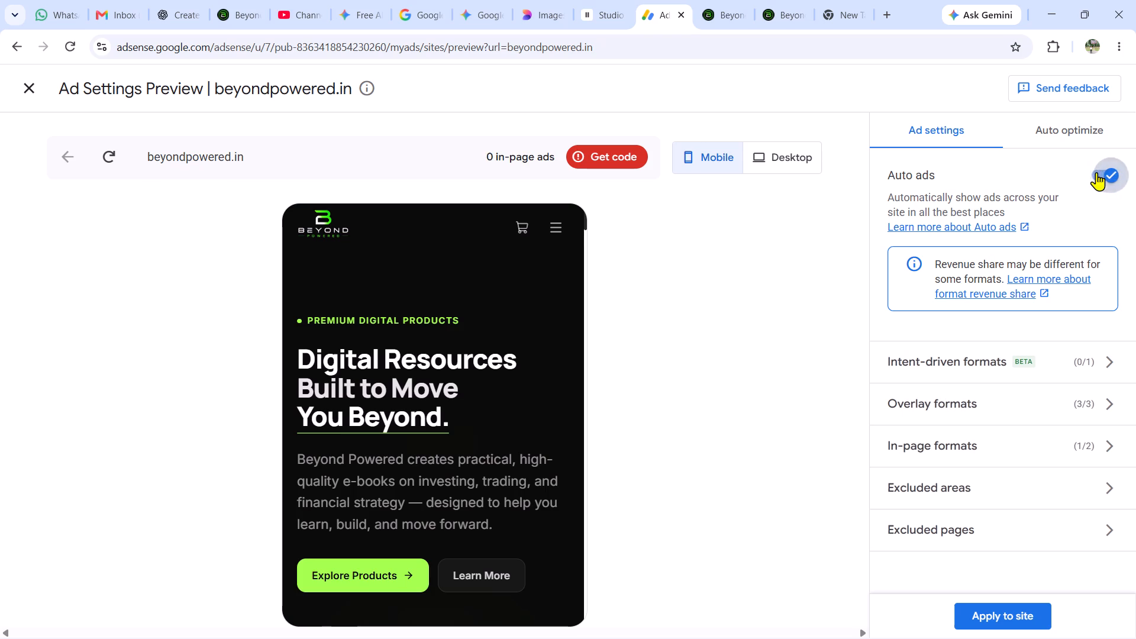
Examine the anchor and in-page ad placements down the whole mobile preview, shrinking the anchor ad to see the page content.
scroll(251, 491, down, 7)
scroll(442, 384, down, 3)
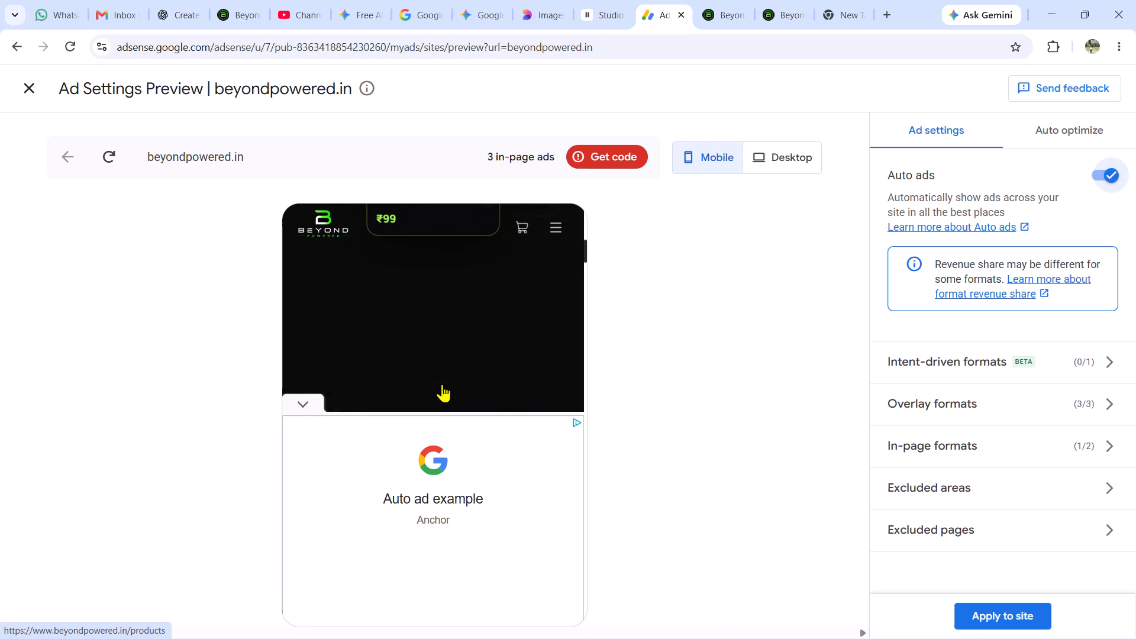
scroll(442, 384, down, 1)
click(315, 404)
scroll(446, 377, down, 5)
scroll(446, 377, up, 1)
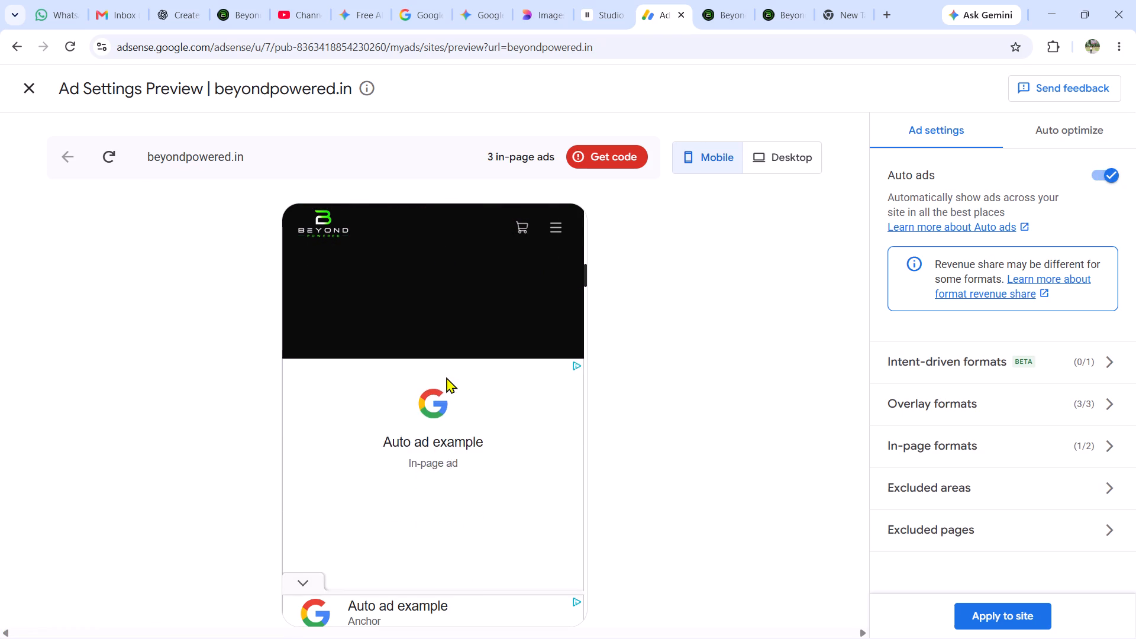
scroll(446, 377, up, 9)
scroll(447, 380, down, 10)
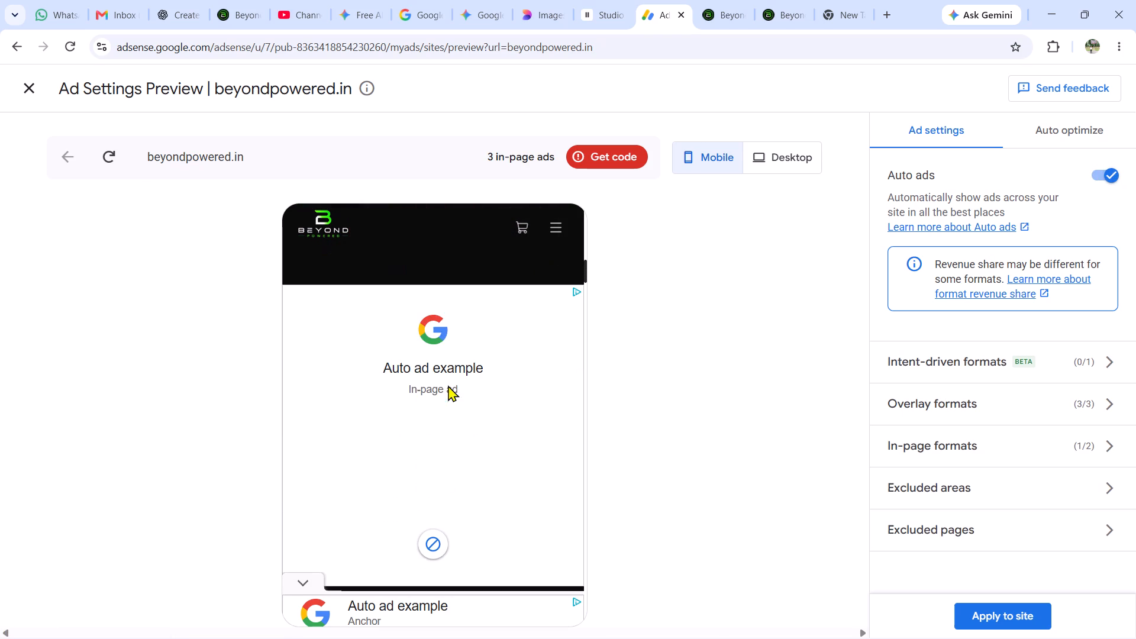
scroll(446, 388, down, 13)
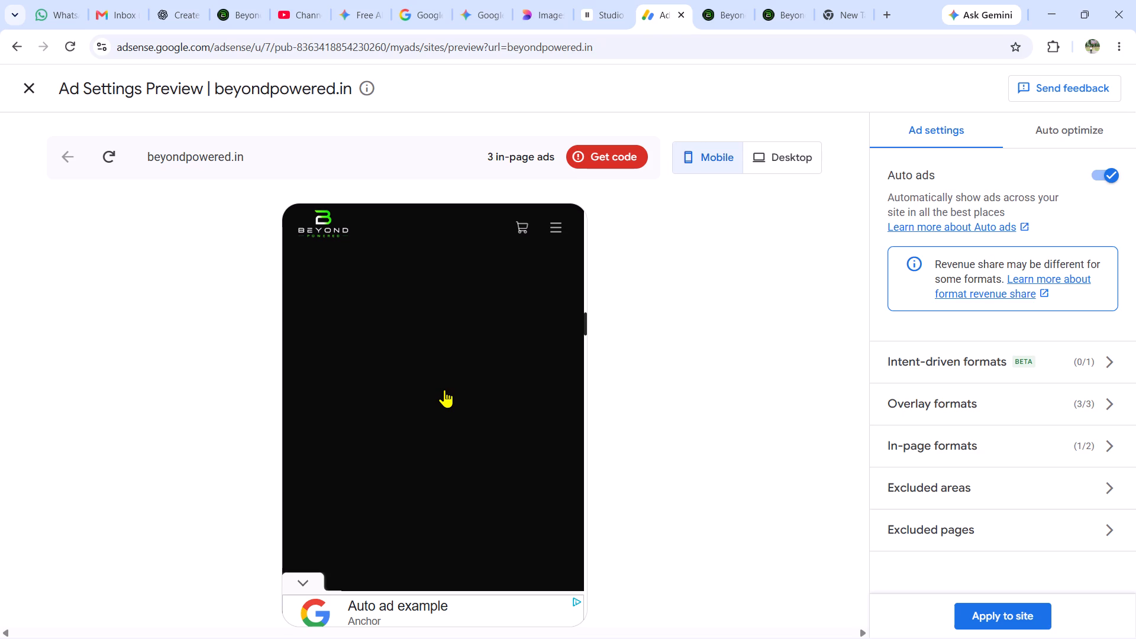
scroll(444, 389, down, 20)
scroll(444, 389, down, 7)
scroll(444, 389, up, 18)
scroll(444, 389, up, 20)
scroll(444, 389, up, 6)
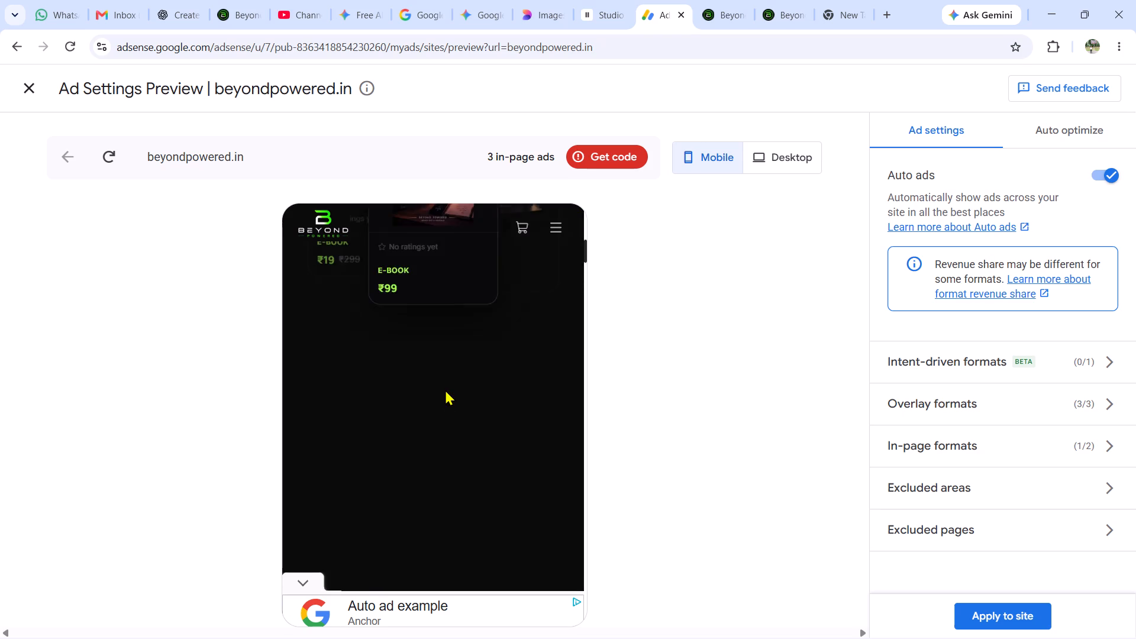
scroll(445, 389, up, 18)
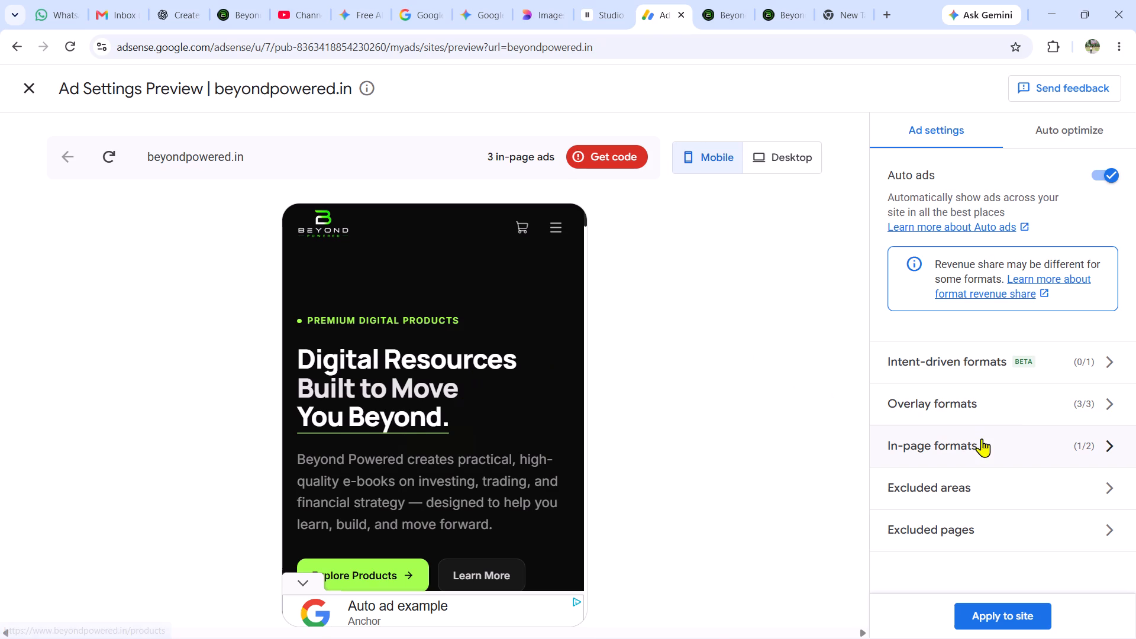
Look over the in-page format options and return to the main ad settings.
click(1065, 454)
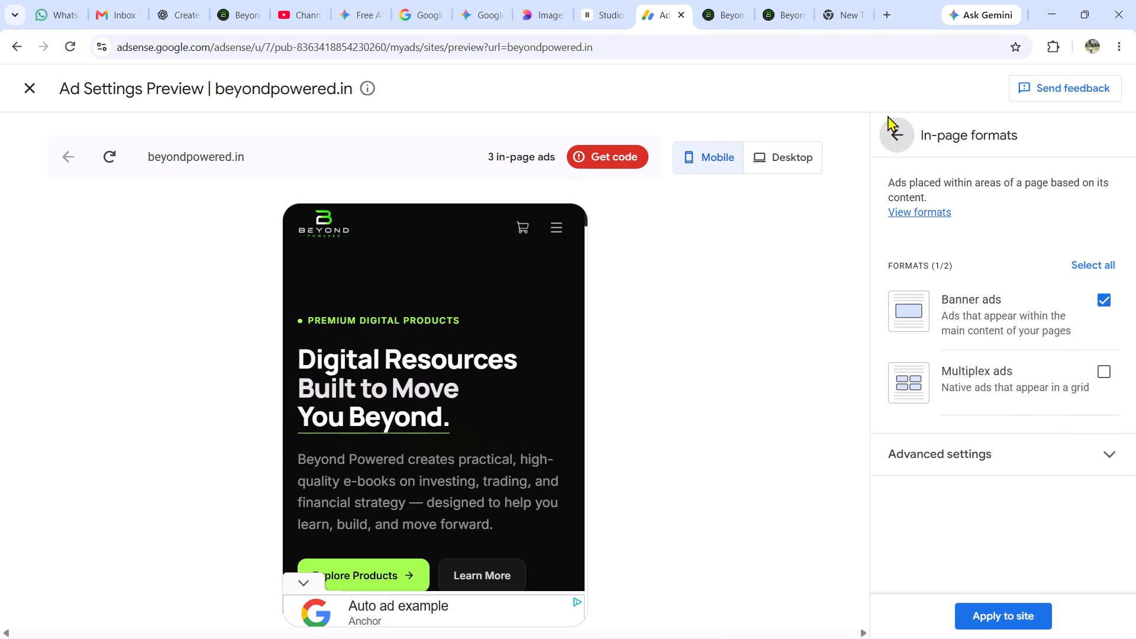
click(899, 137)
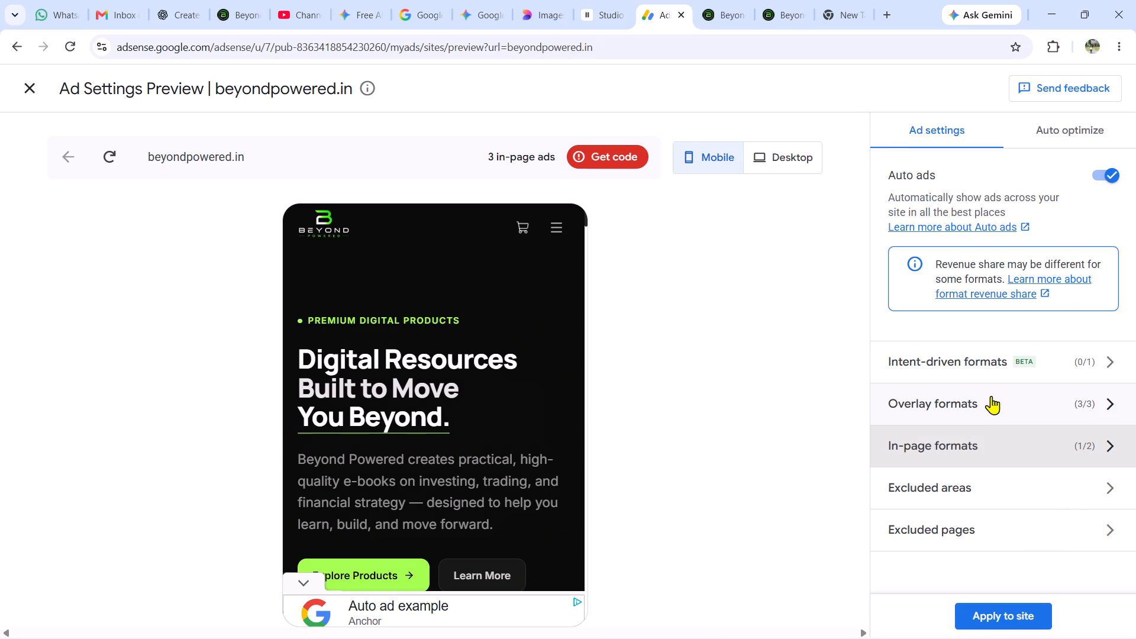
Disable Vignette ads in the overlay formats.
drag(972, 412, 967, 417)
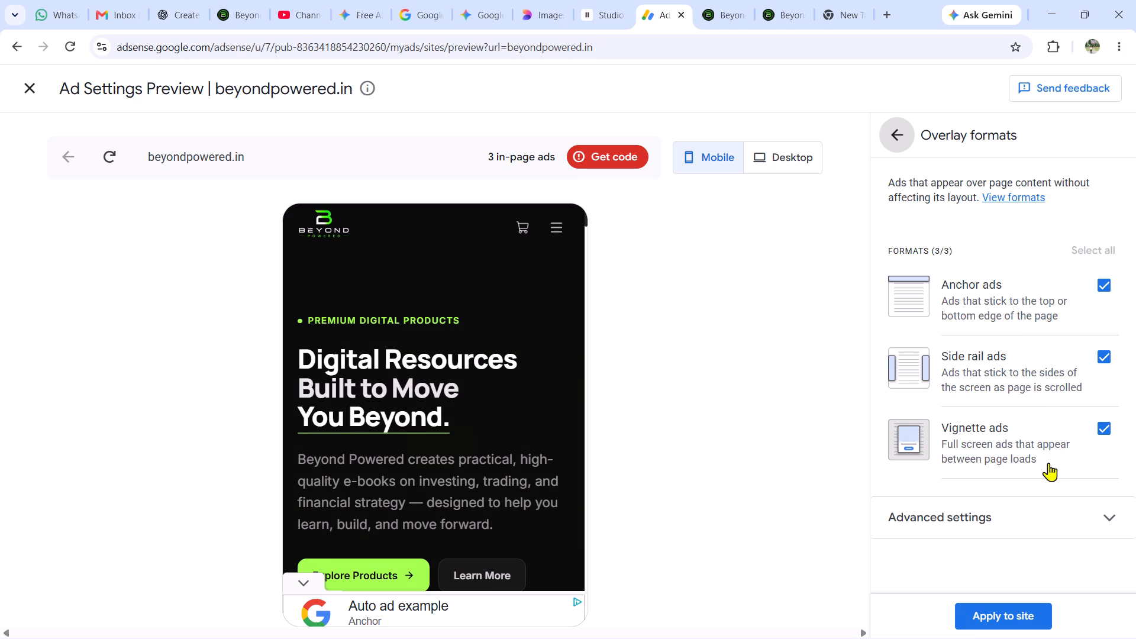
double_click(1110, 430)
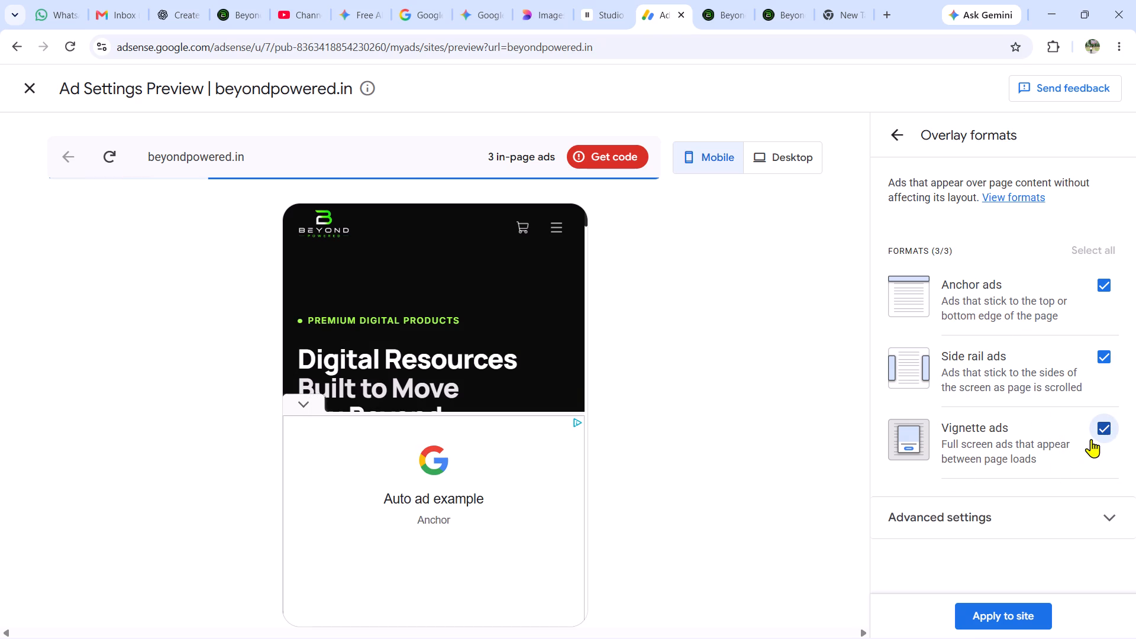
click(1107, 424)
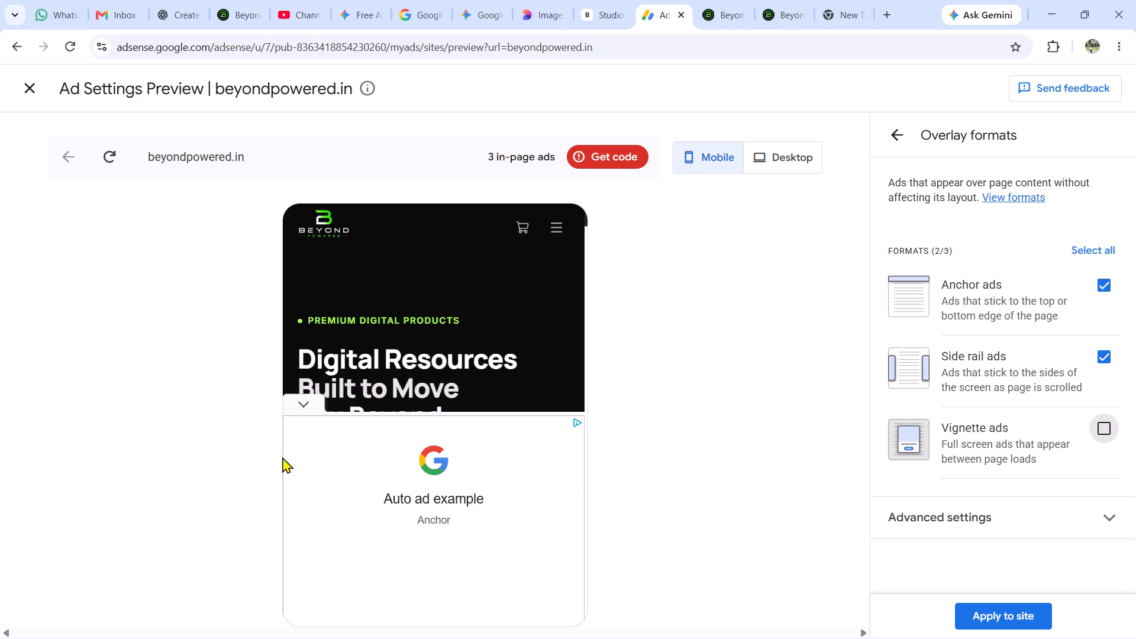
Check the overlay ads in the mobile and desktop previews, minimizing the anchor ad in each.
click(305, 405)
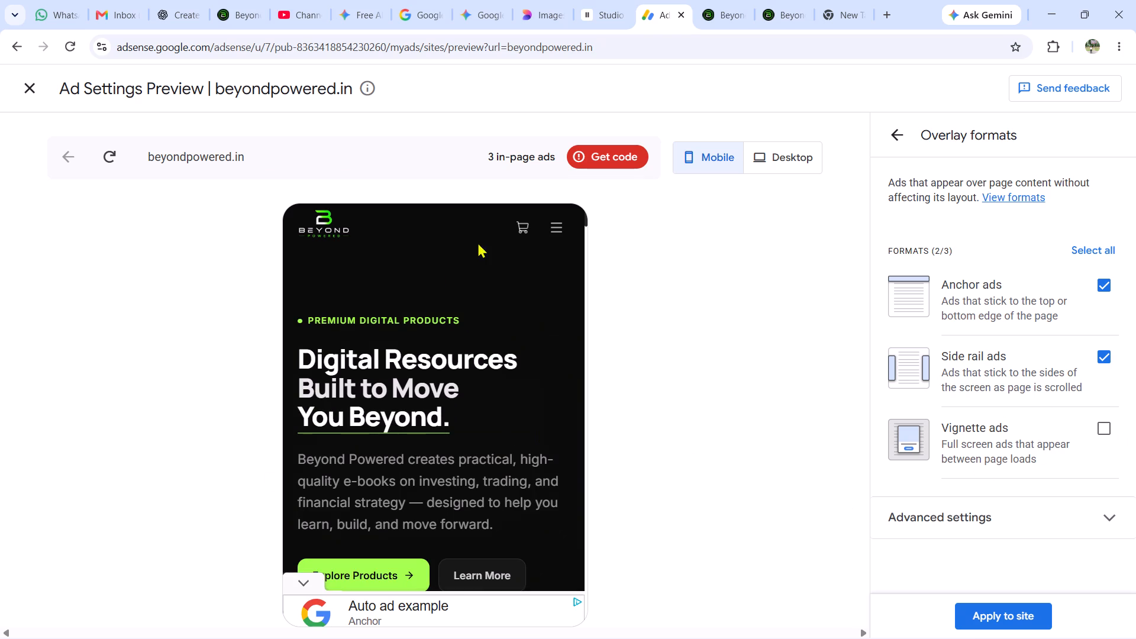
click(787, 151)
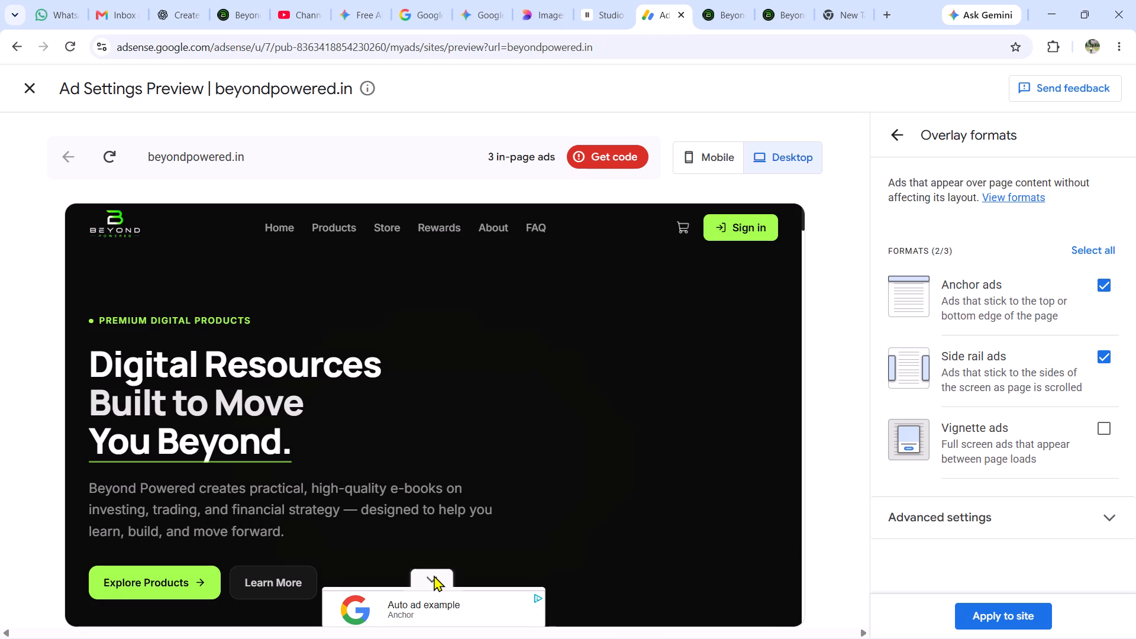
click(434, 575)
scroll(544, 509, down, 6)
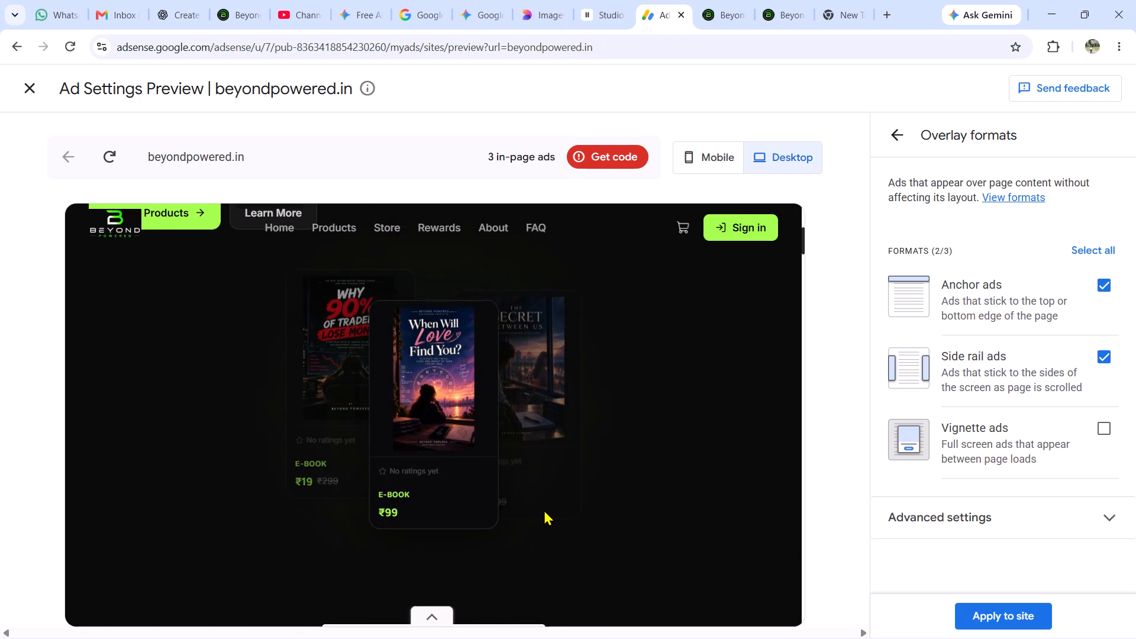
scroll(544, 509, up, 8)
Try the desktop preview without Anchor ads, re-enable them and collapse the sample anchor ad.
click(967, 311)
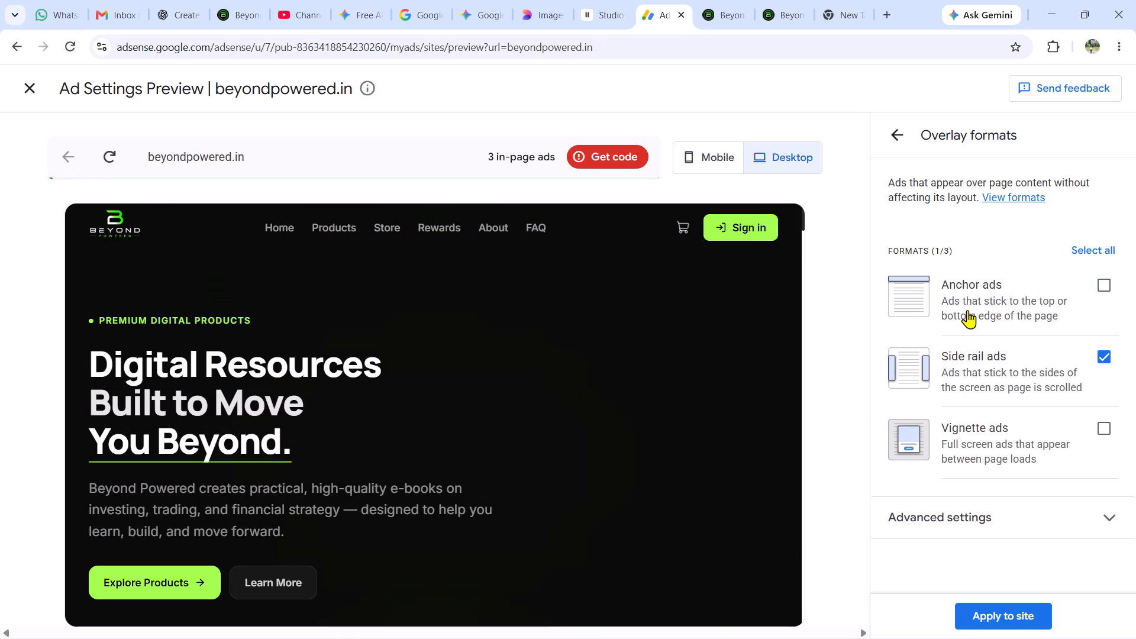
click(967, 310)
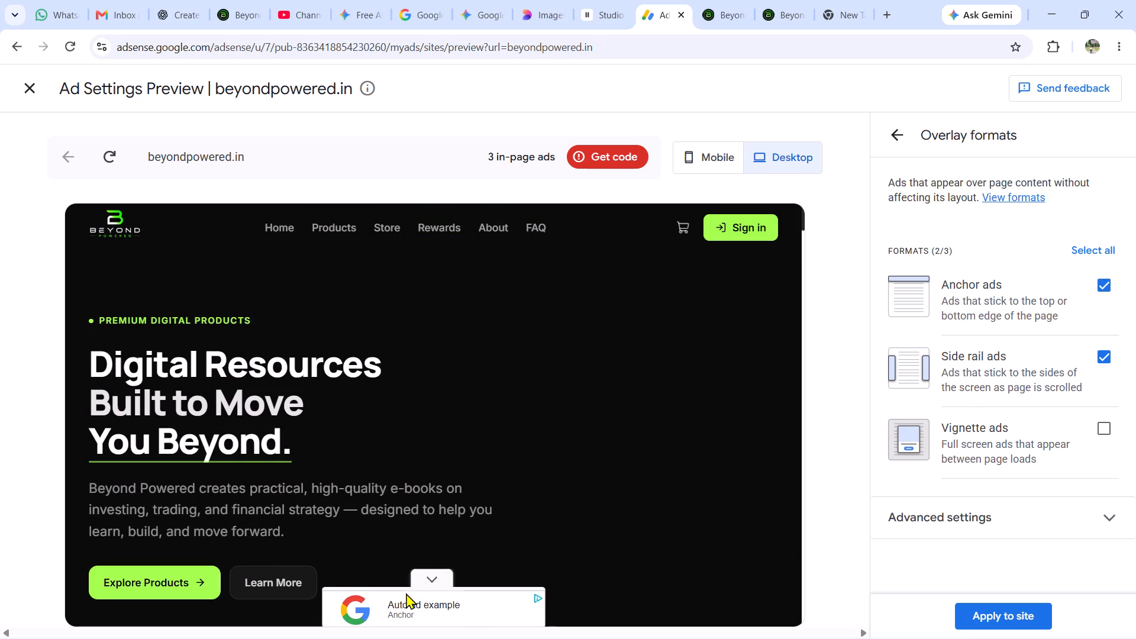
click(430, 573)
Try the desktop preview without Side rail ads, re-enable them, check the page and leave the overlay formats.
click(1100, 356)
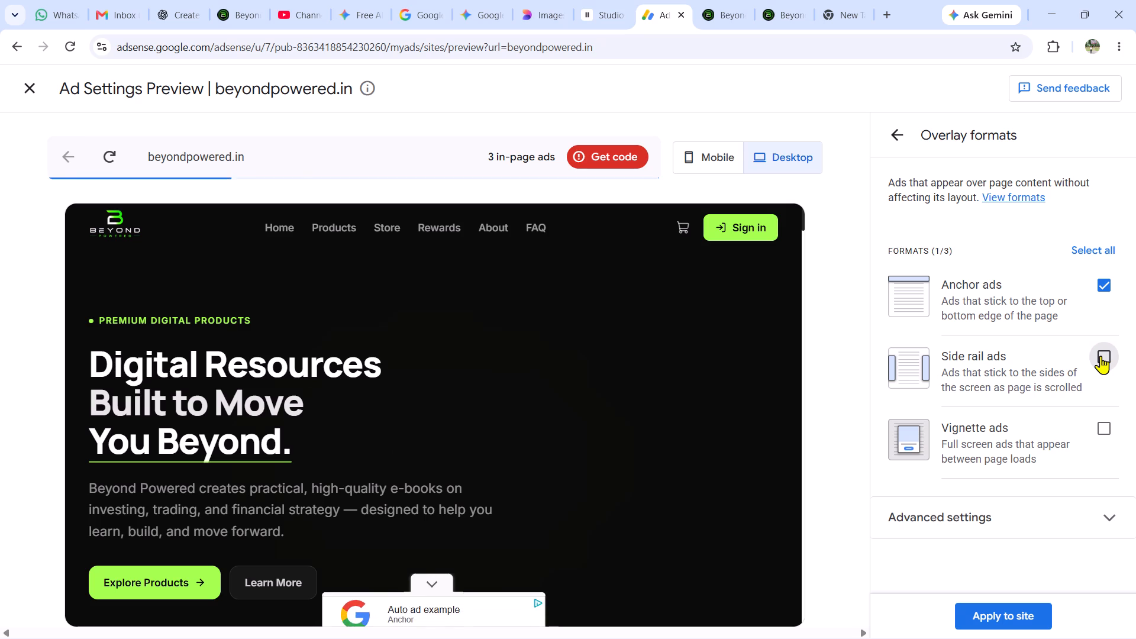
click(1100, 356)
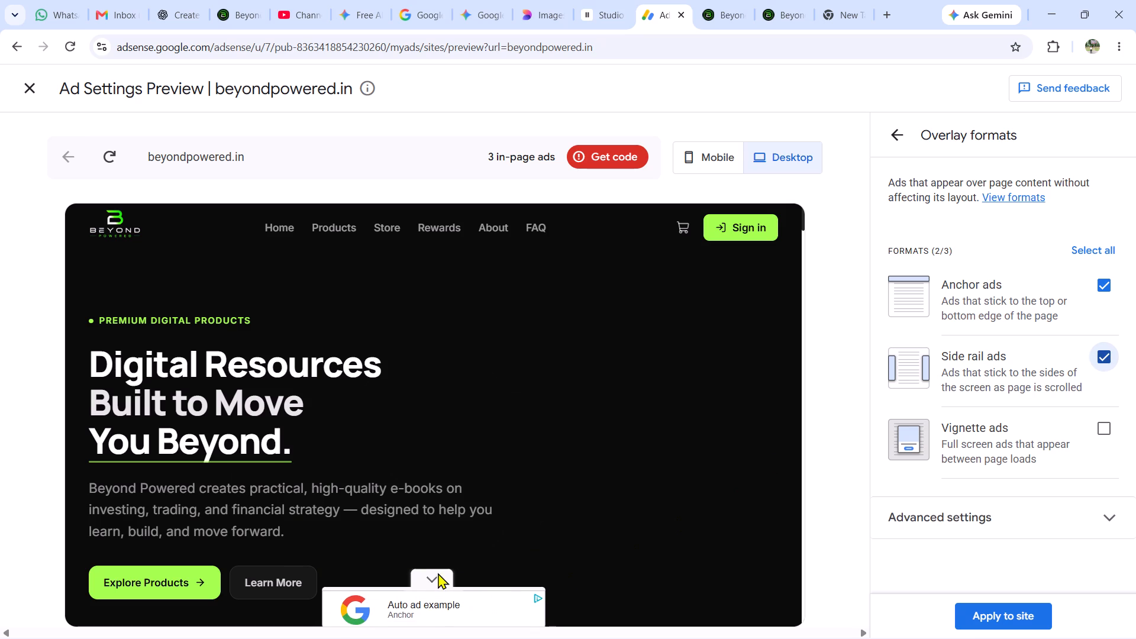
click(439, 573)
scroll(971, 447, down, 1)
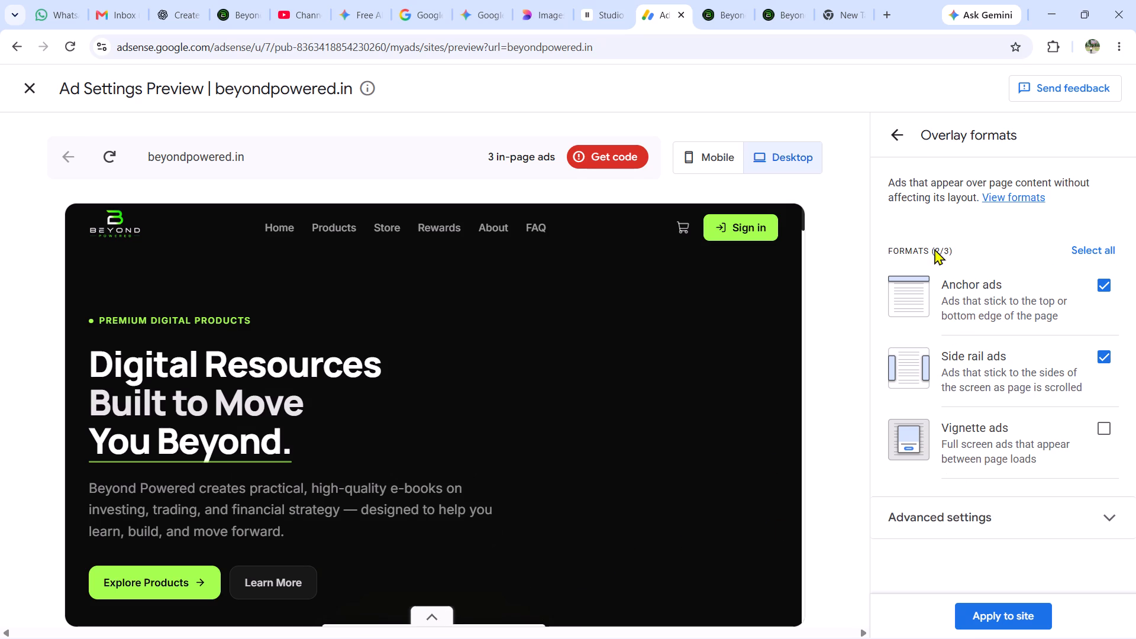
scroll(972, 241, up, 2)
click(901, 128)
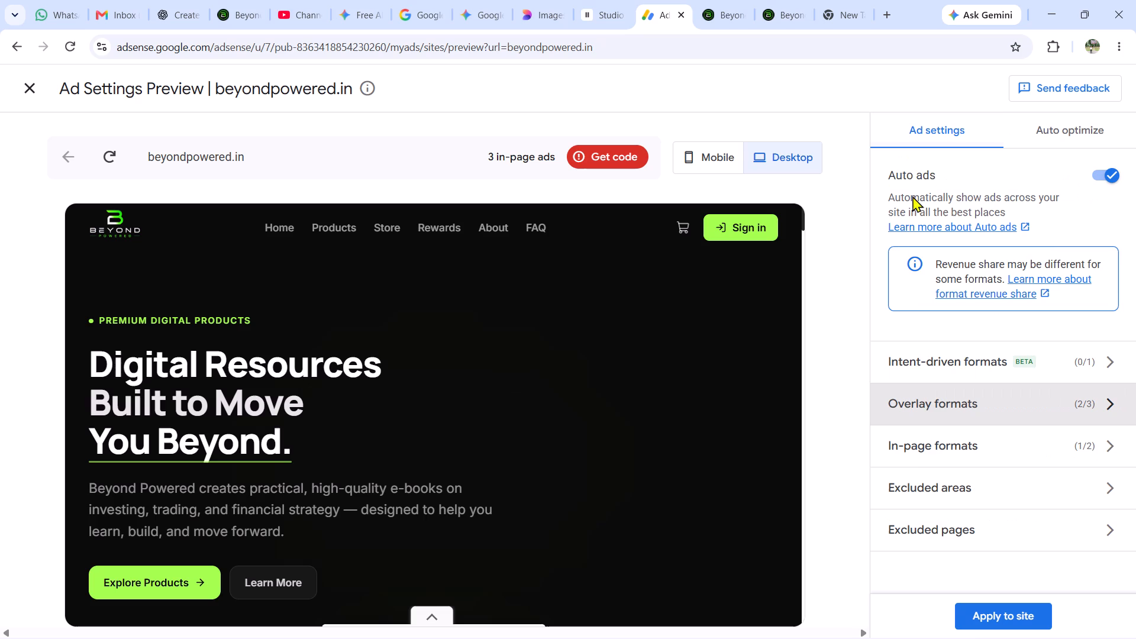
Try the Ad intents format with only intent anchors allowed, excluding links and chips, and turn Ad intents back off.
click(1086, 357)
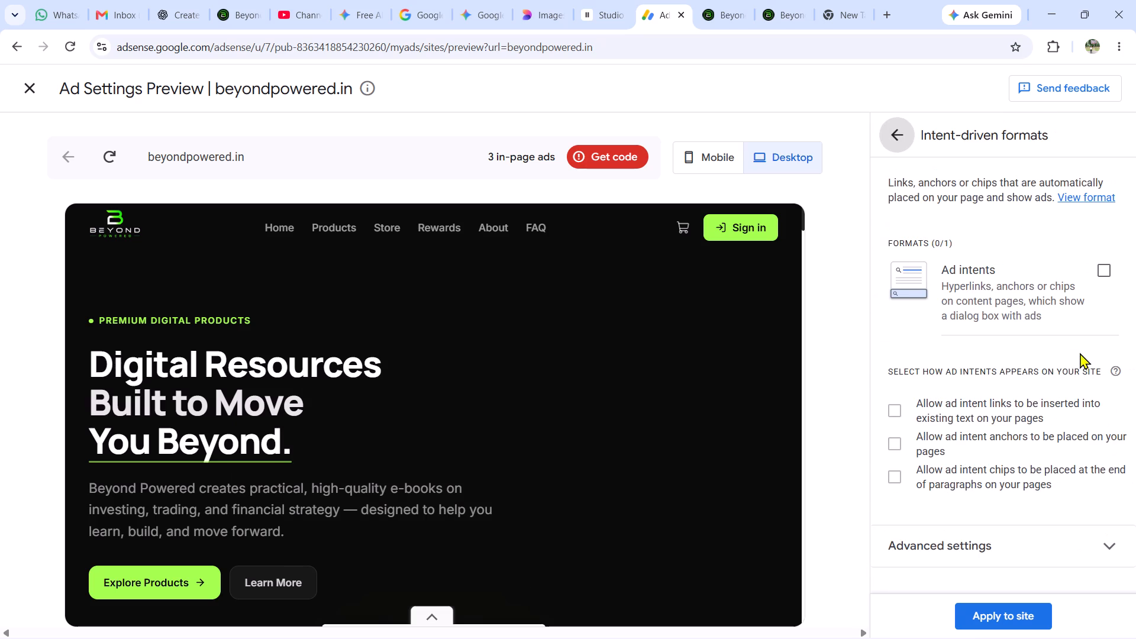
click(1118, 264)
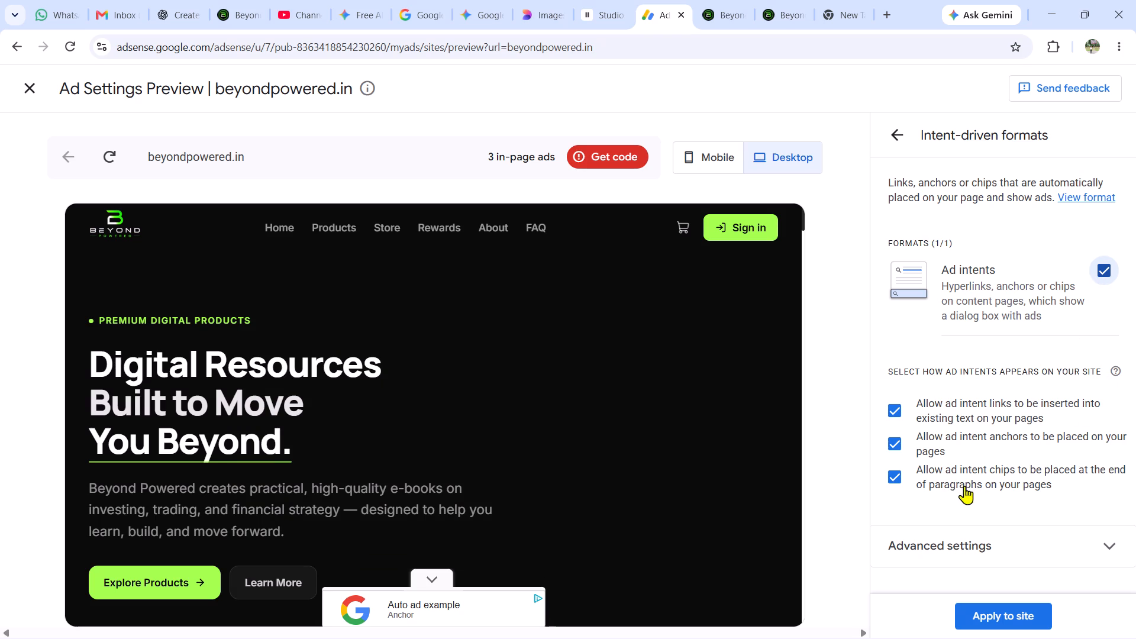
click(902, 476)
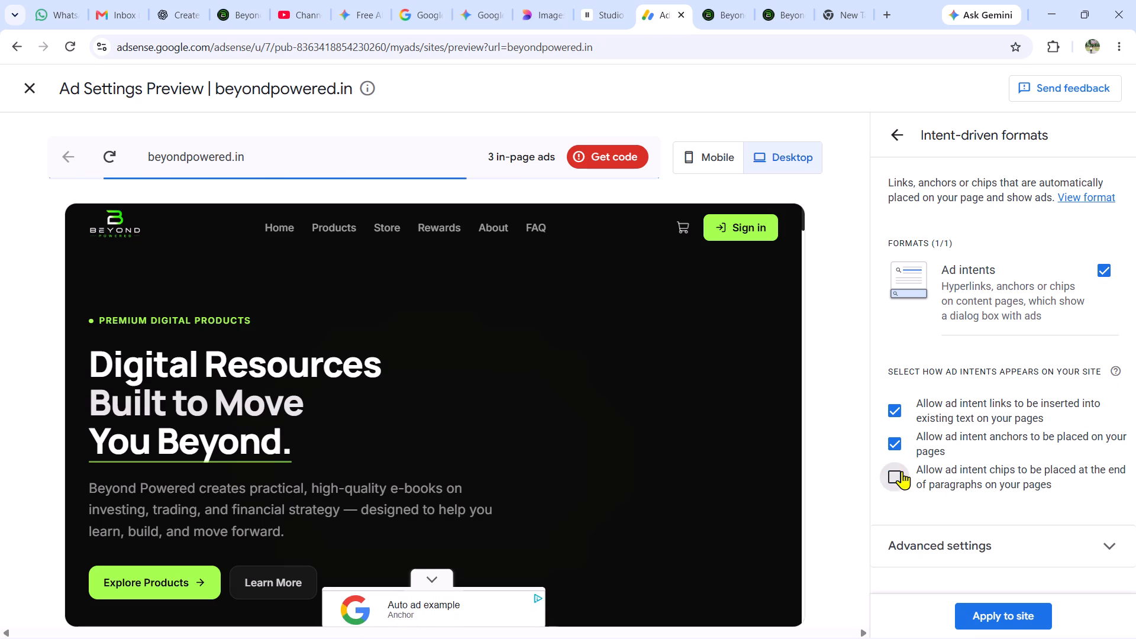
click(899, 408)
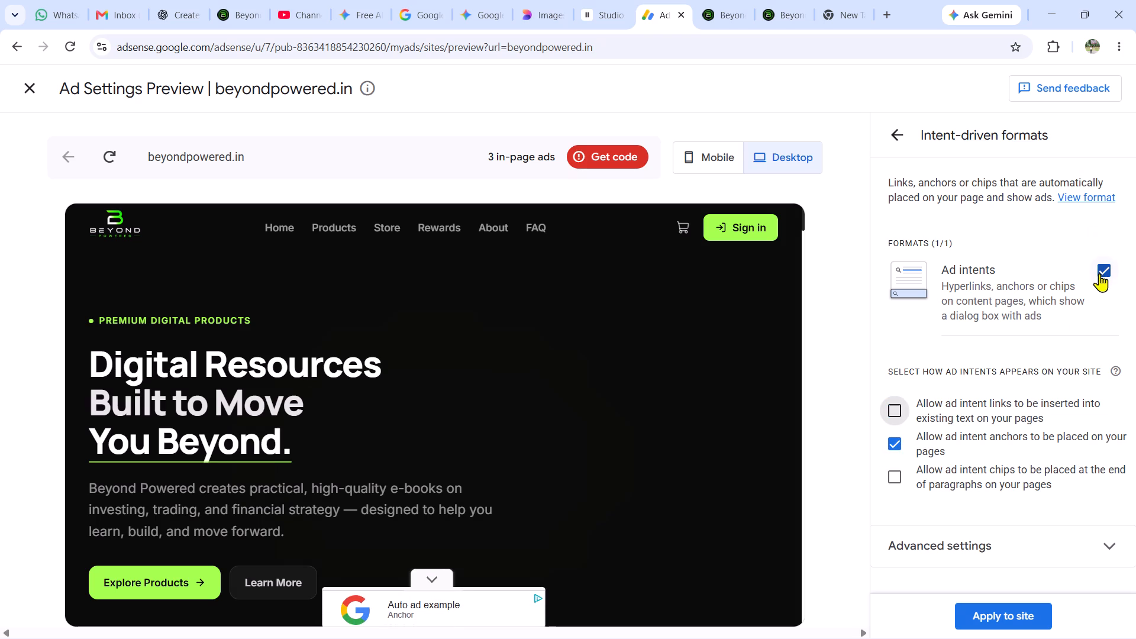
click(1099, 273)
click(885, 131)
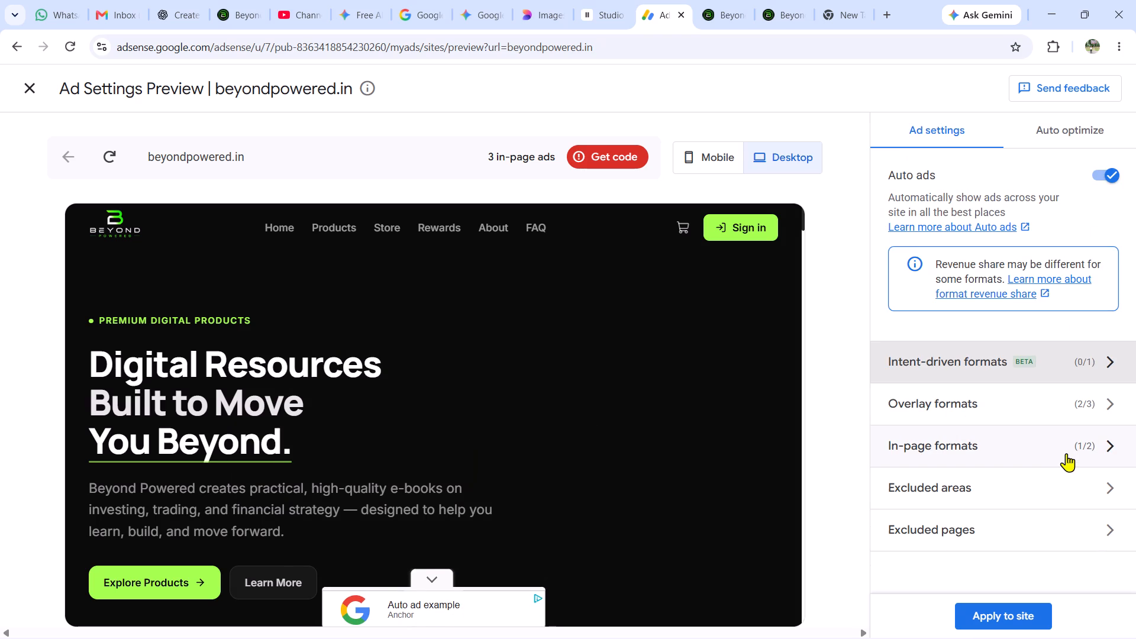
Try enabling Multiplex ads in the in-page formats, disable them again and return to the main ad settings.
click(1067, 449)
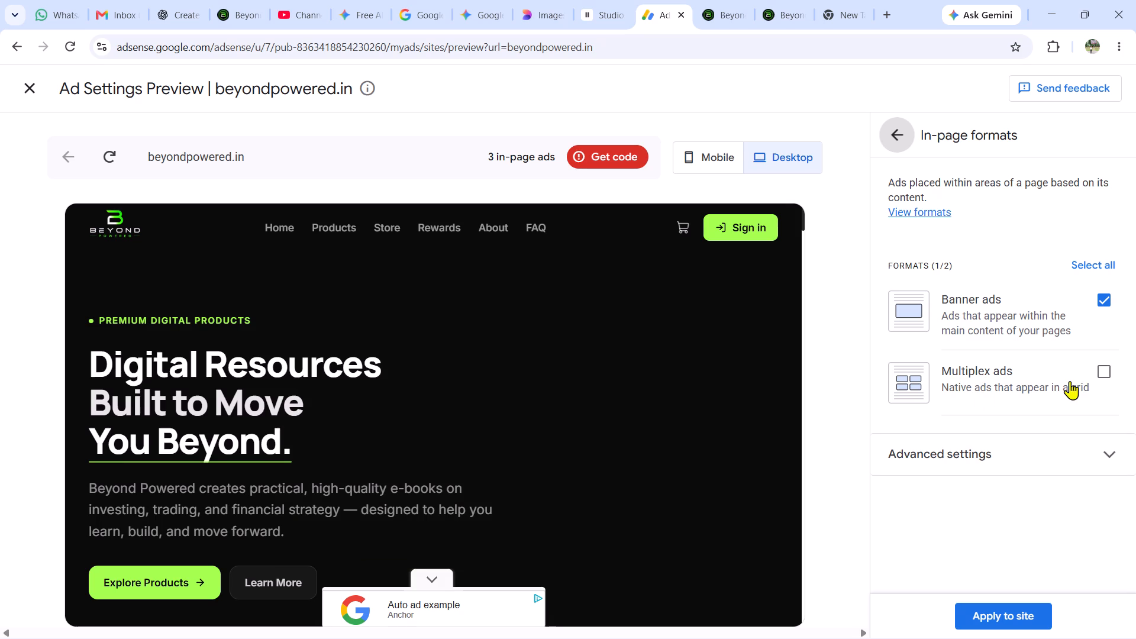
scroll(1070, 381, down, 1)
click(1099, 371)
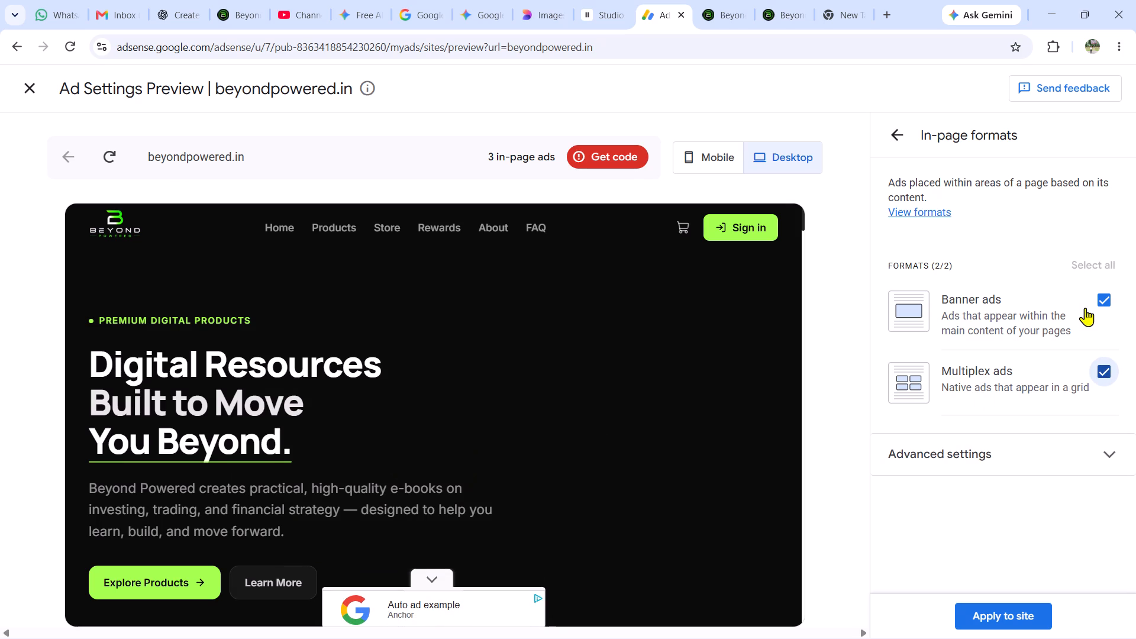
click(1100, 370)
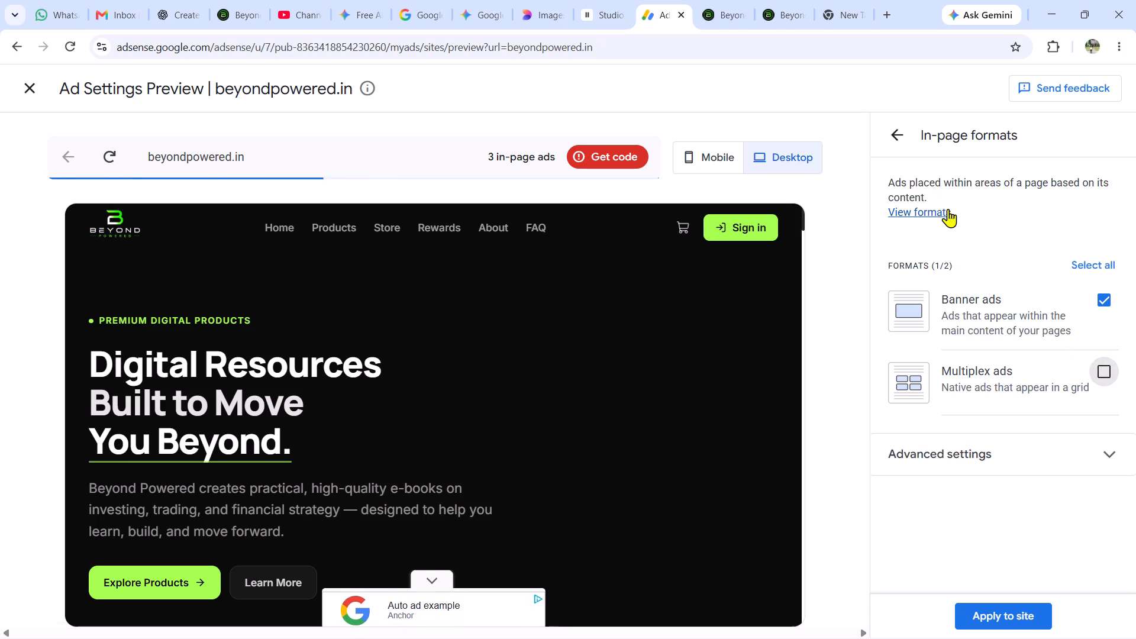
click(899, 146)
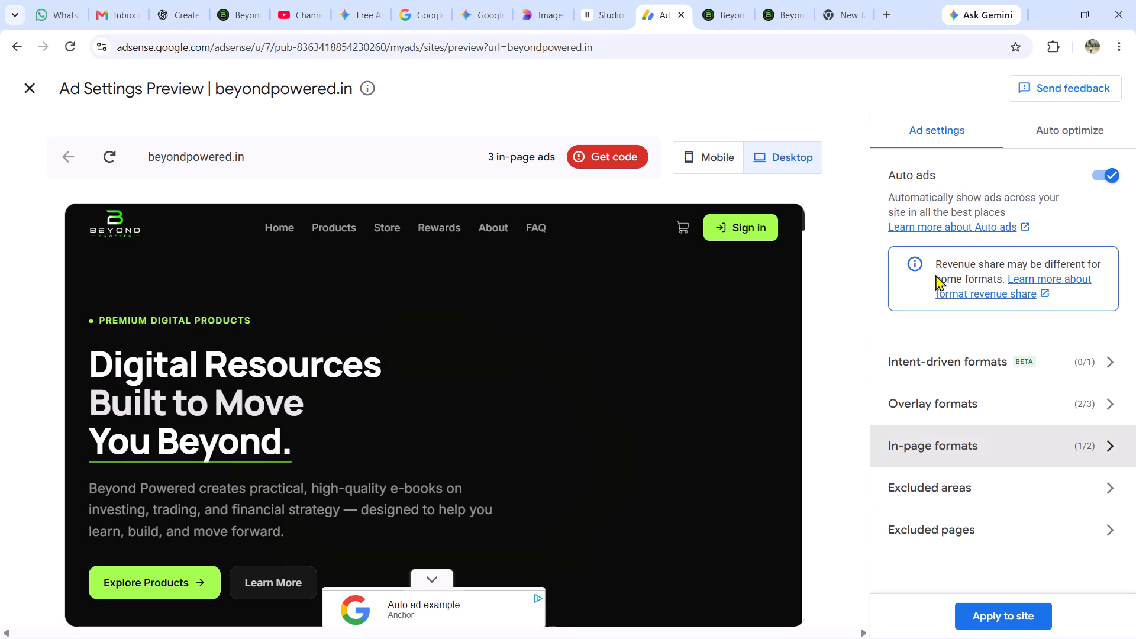
Check the excluded areas for the site and return to the main ad settings.
scroll(973, 401, down, 1)
click(978, 494)
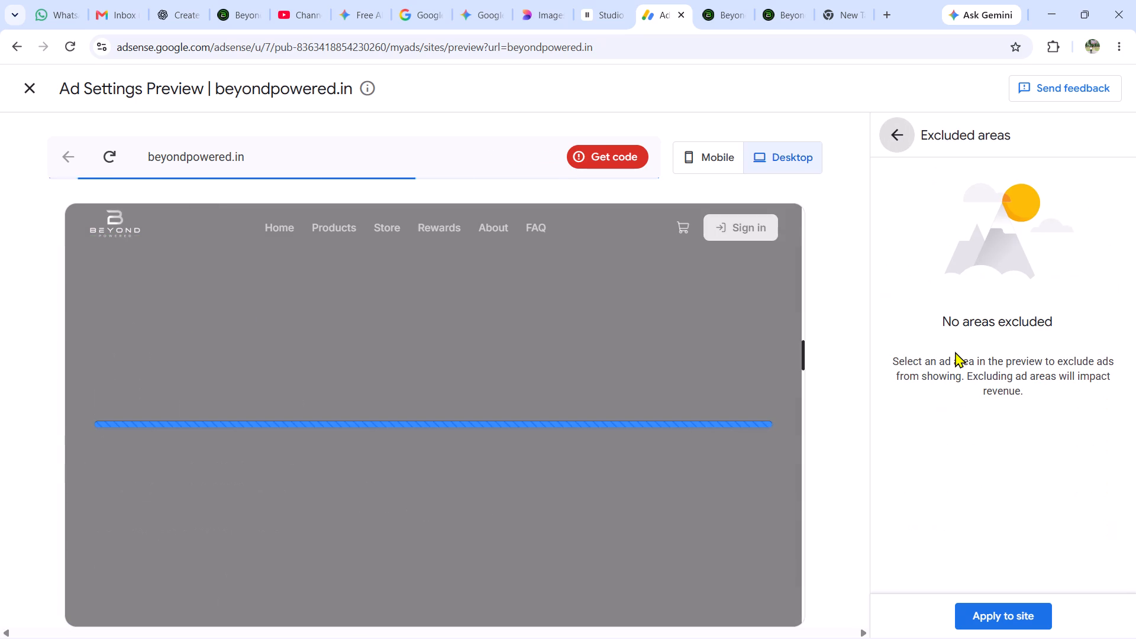
click(912, 137)
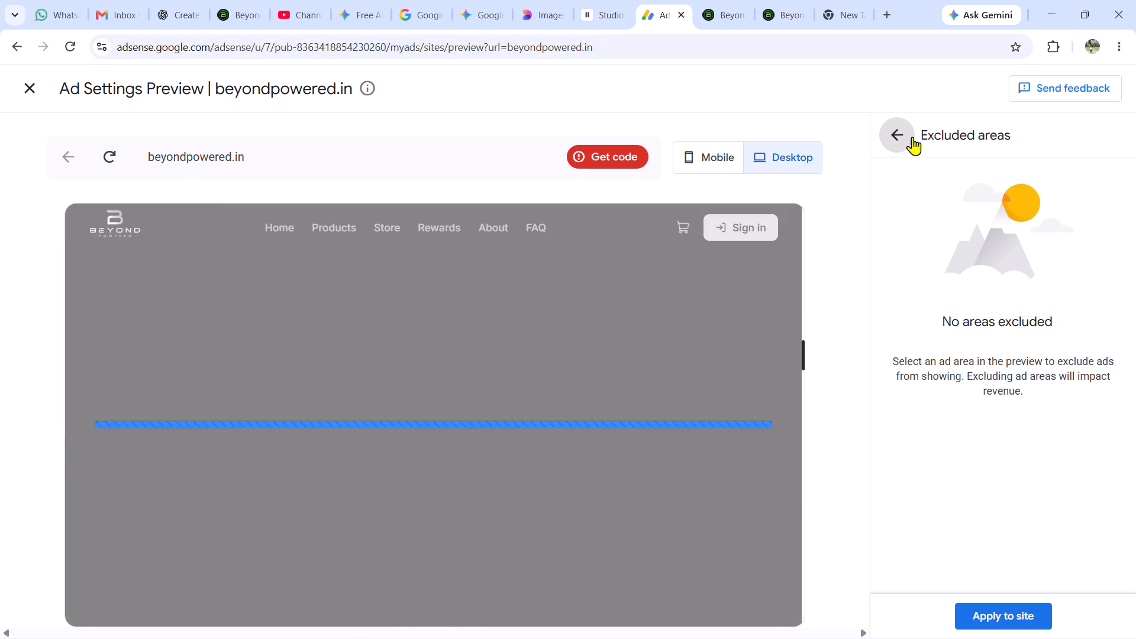
Collapse the sample anchor ad and examine the in-page ad placement throughout the desktop page preview.
scroll(1024, 479, down, 6)
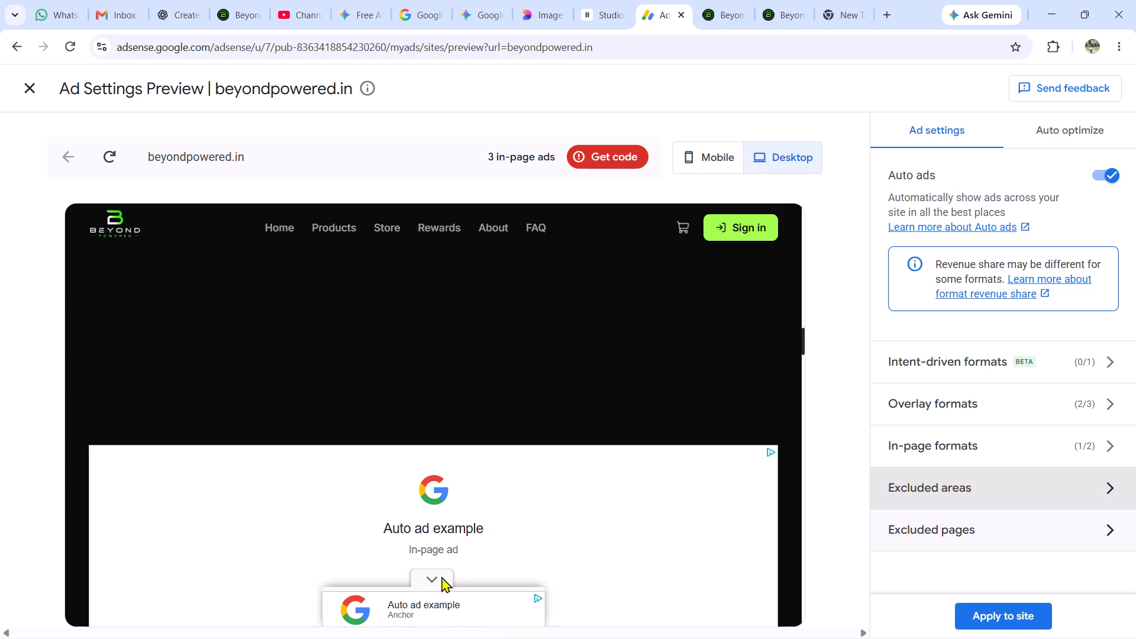
double_click(441, 576)
scroll(545, 487, down, 4)
scroll(545, 487, up, 11)
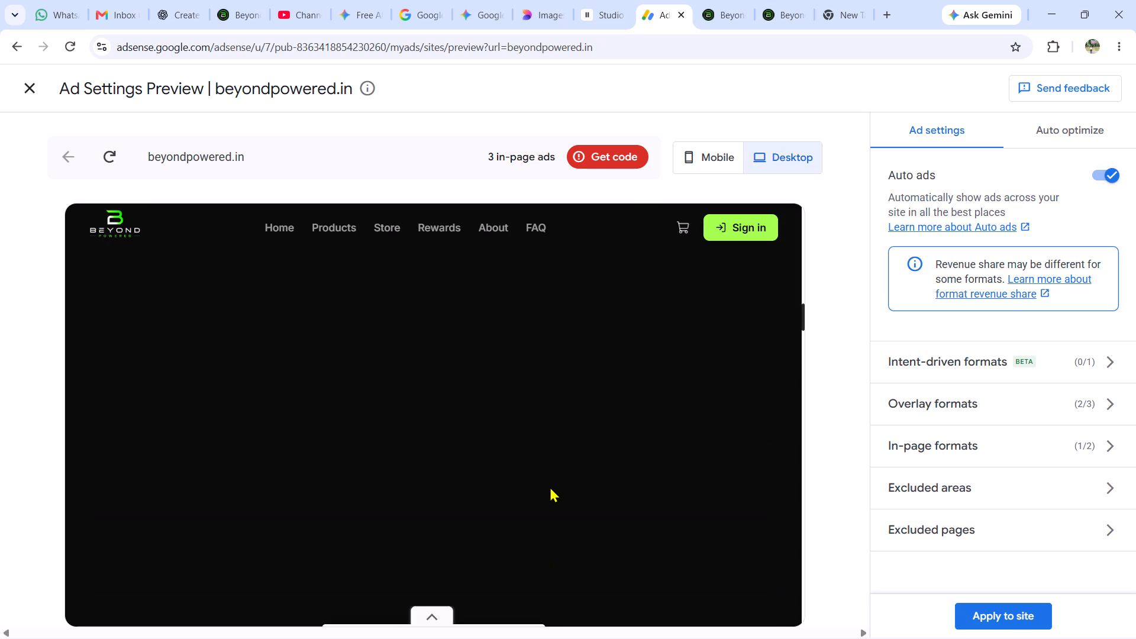
scroll(550, 486, up, 20)
scroll(550, 486, up, 3)
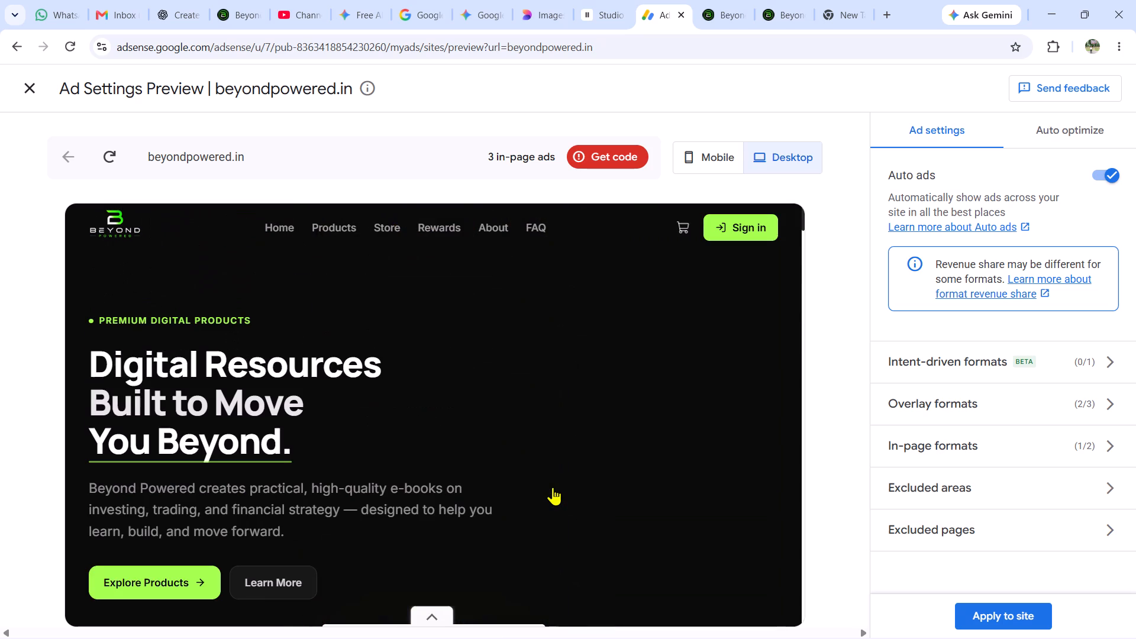
scroll(553, 487, up, 2)
scroll(1006, 360, down, 7)
Turn off Auto optimize experiments for beyondpowered.in.
click(1075, 133)
click(982, 131)
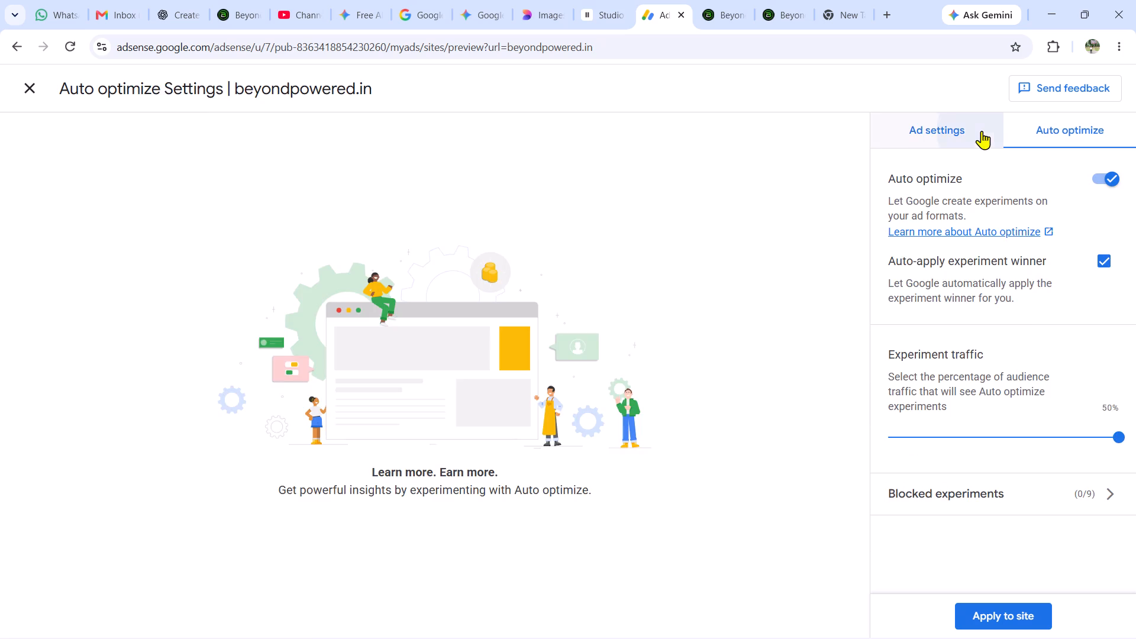
click(1053, 130)
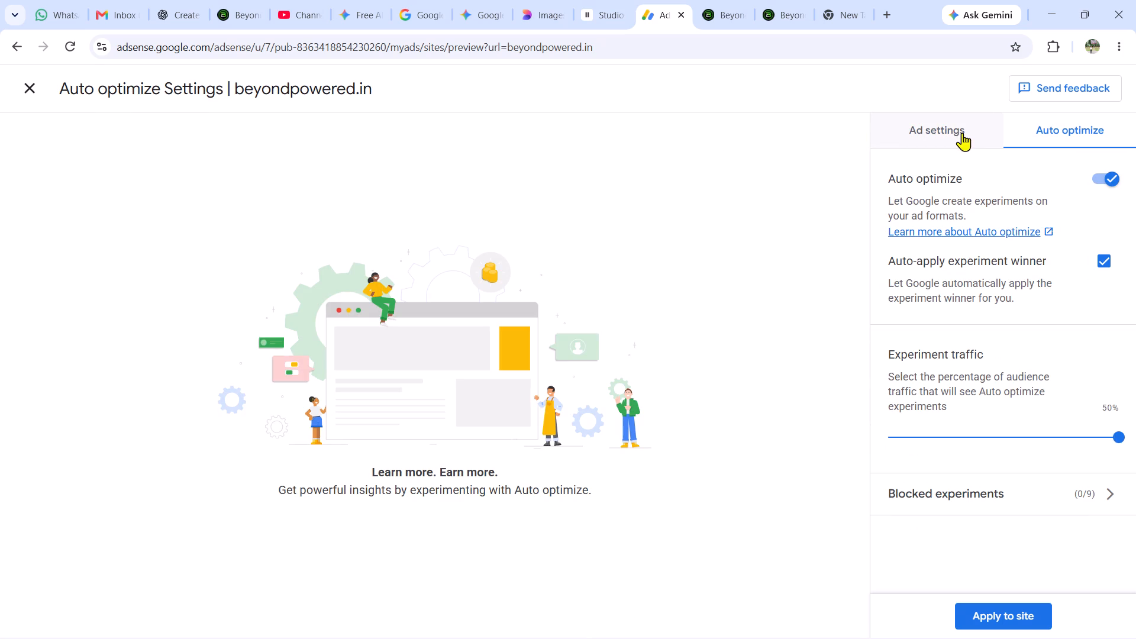
click(1109, 179)
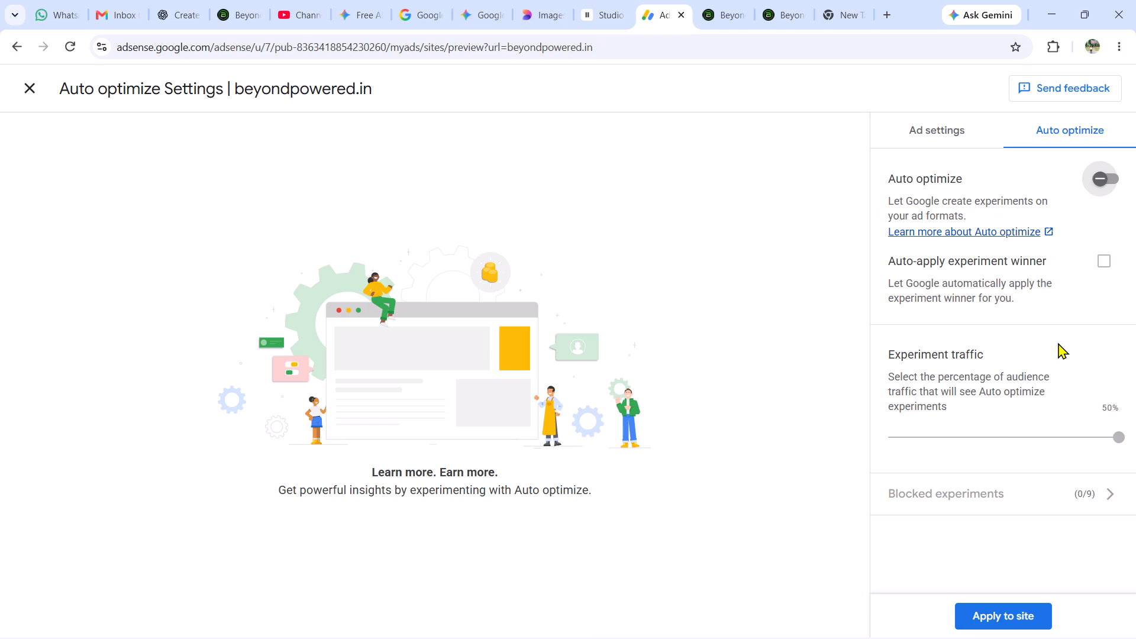
Return to the ad settings and save them to the site with the Apply now option.
click(935, 134)
scroll(659, 450, up, 3)
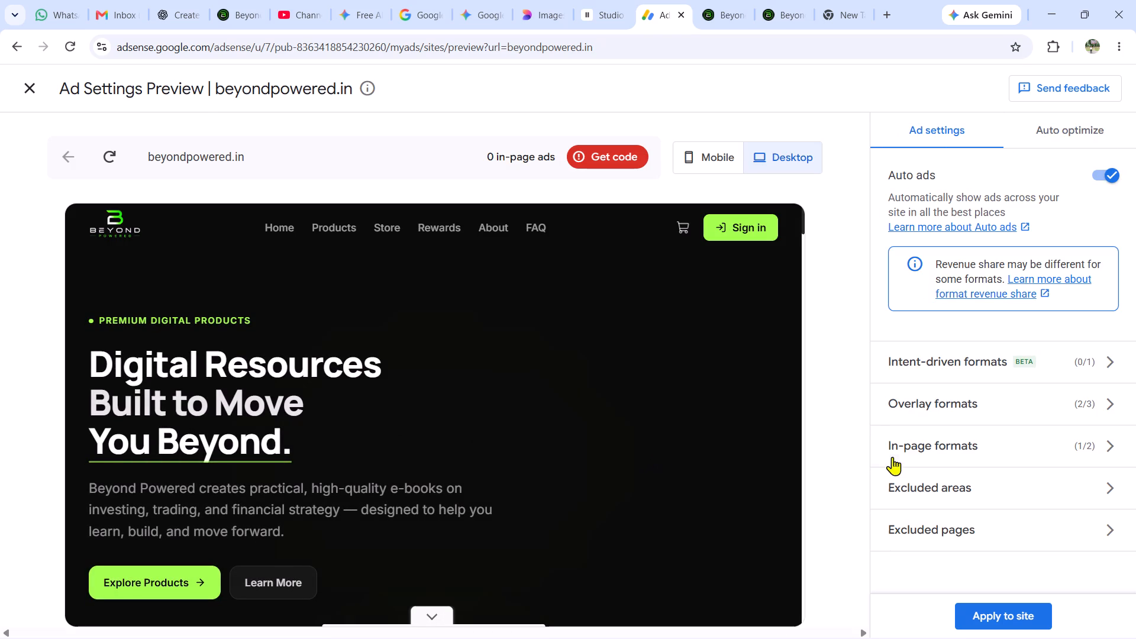
click(1005, 610)
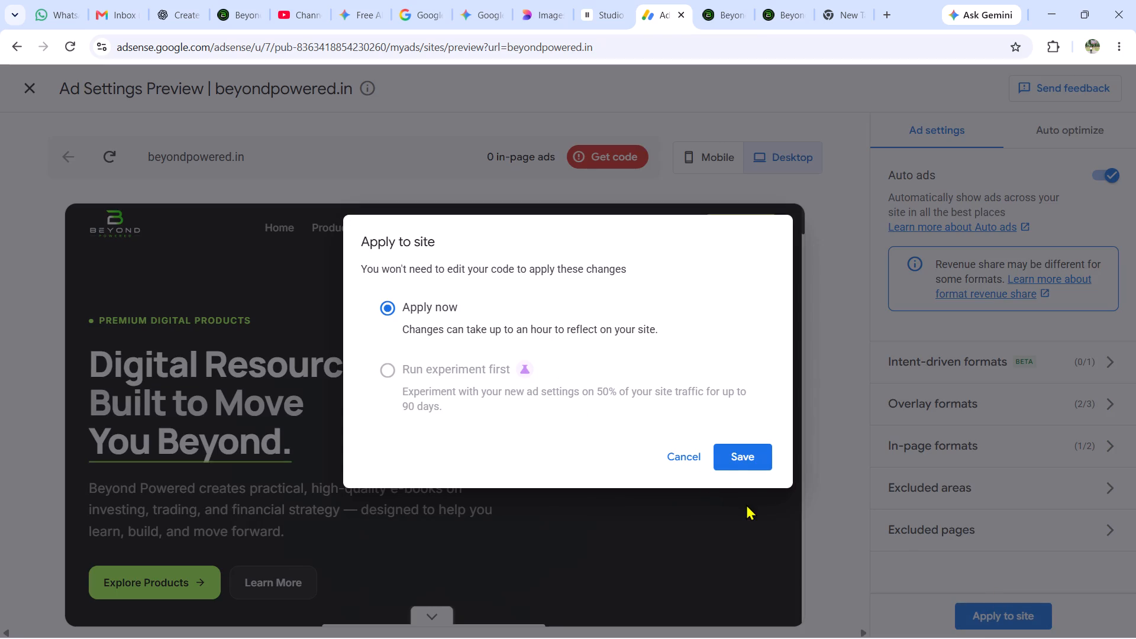
click(750, 460)
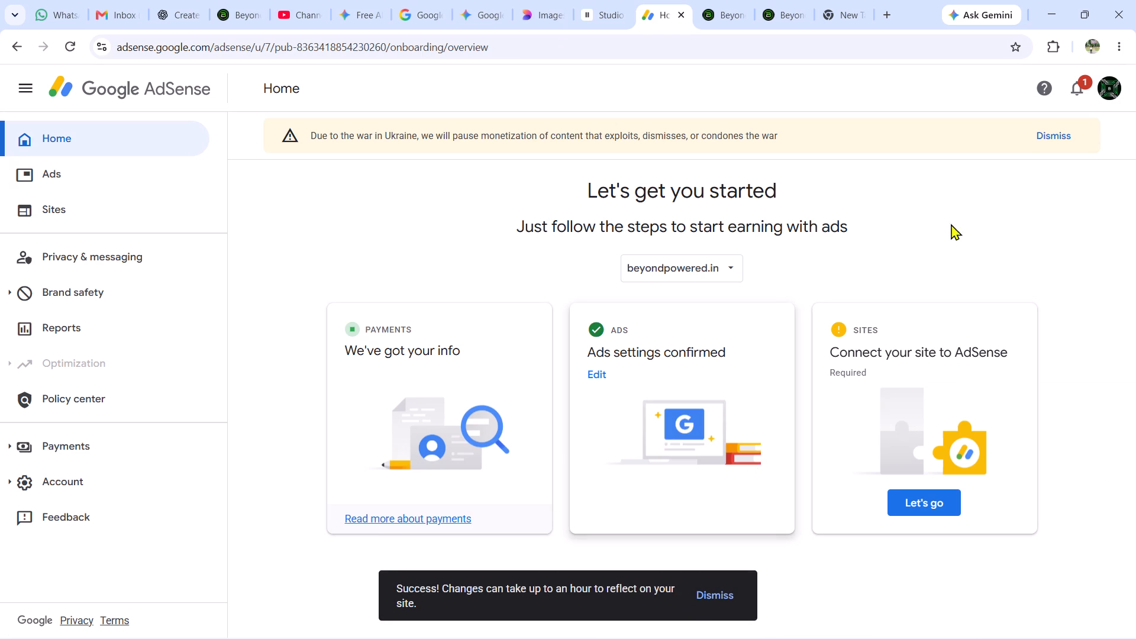
Dismiss the Ukraine war notice and start connecting beyondpowered.in to AdSense.
click(1056, 131)
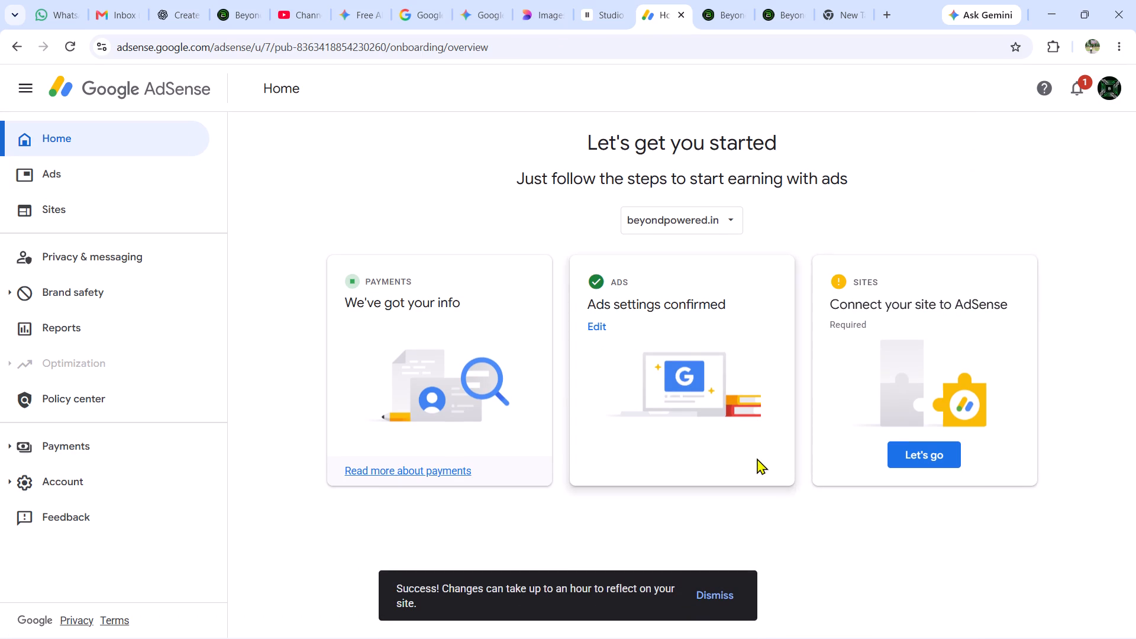
click(953, 461)
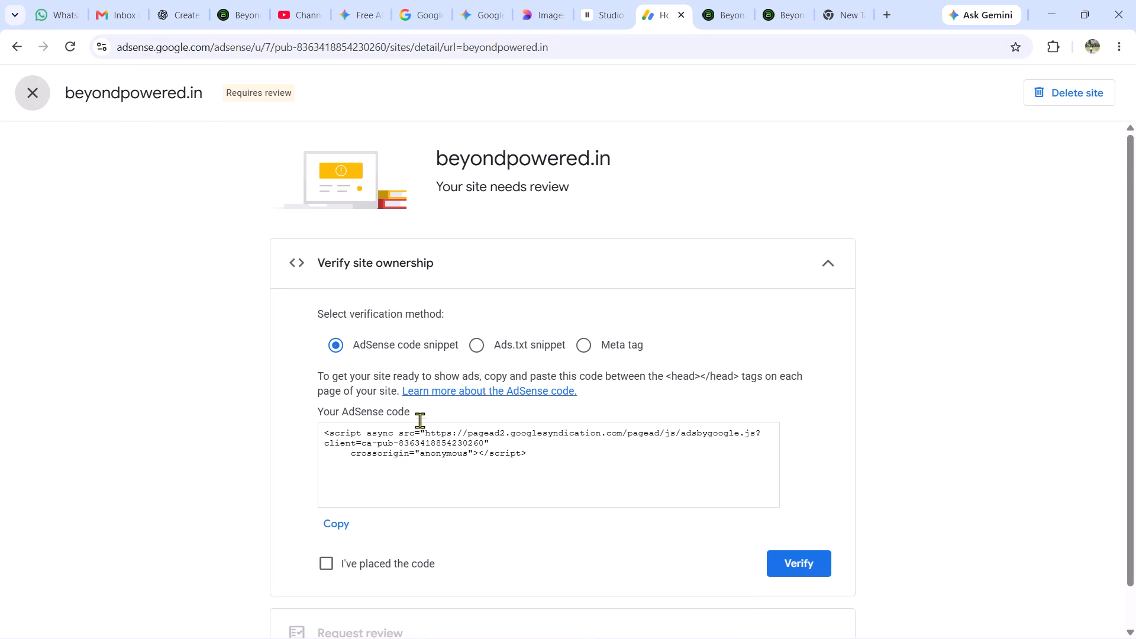
Capture a screenshot of the Verify site ownership page showing the AdSense code snippet method.
scroll(373, 397, down, 1)
key(shift+super+s)
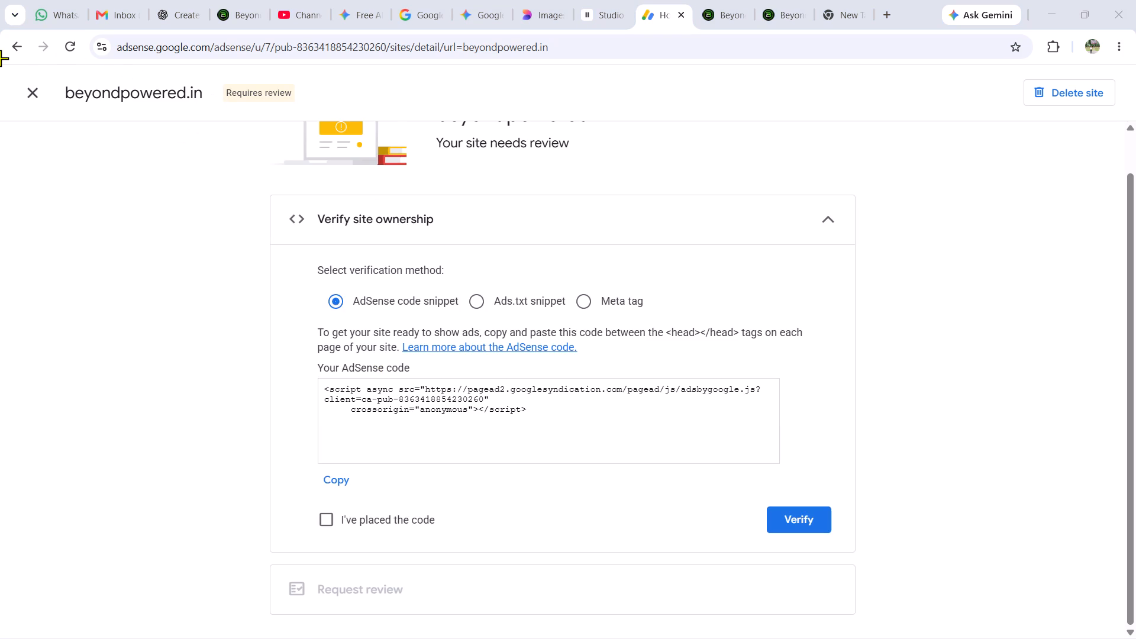
drag(0, 58, 1135, 638)
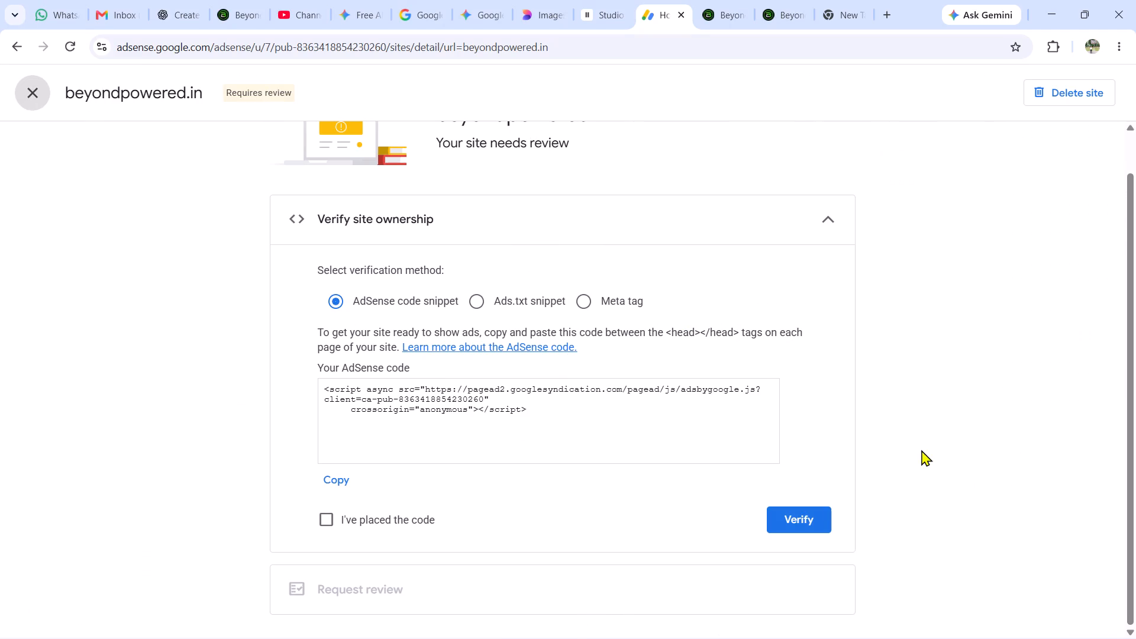